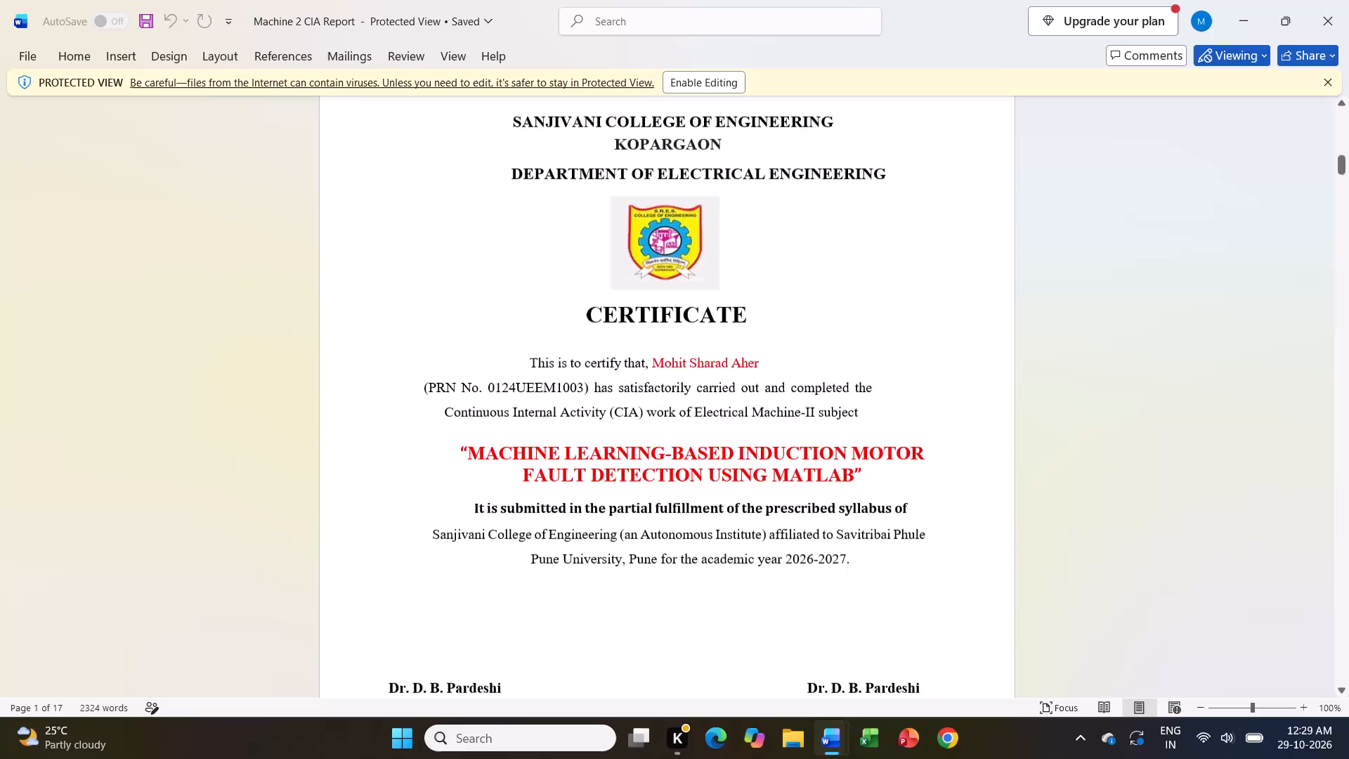
# Look through the opening pages of the Machine 2 CIA Report, including its certificate, index and cover page.
pyautogui.scroll(-5, 759, 638)
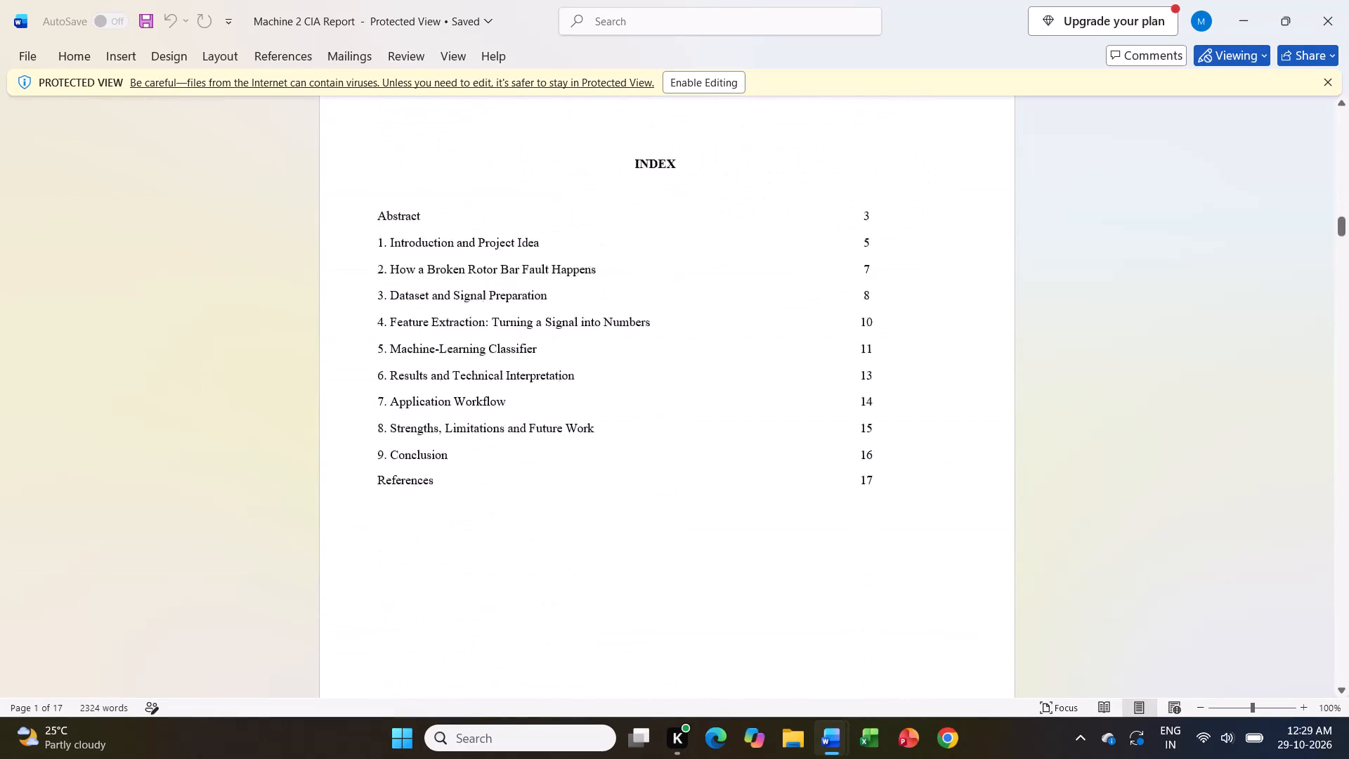
pyautogui.scroll(-1, 759, 638)
pyautogui.scroll(6, 759, 638)
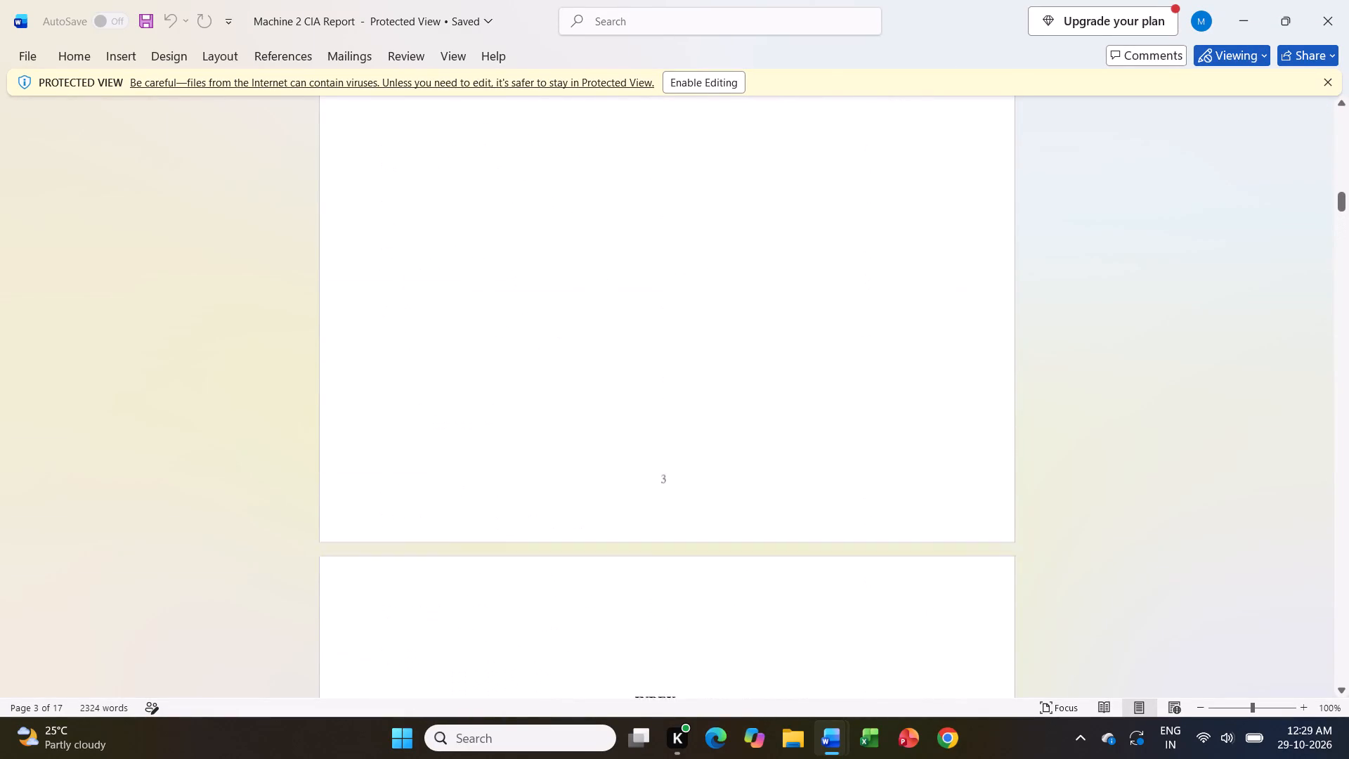
pyautogui.scroll(8, 759, 638)
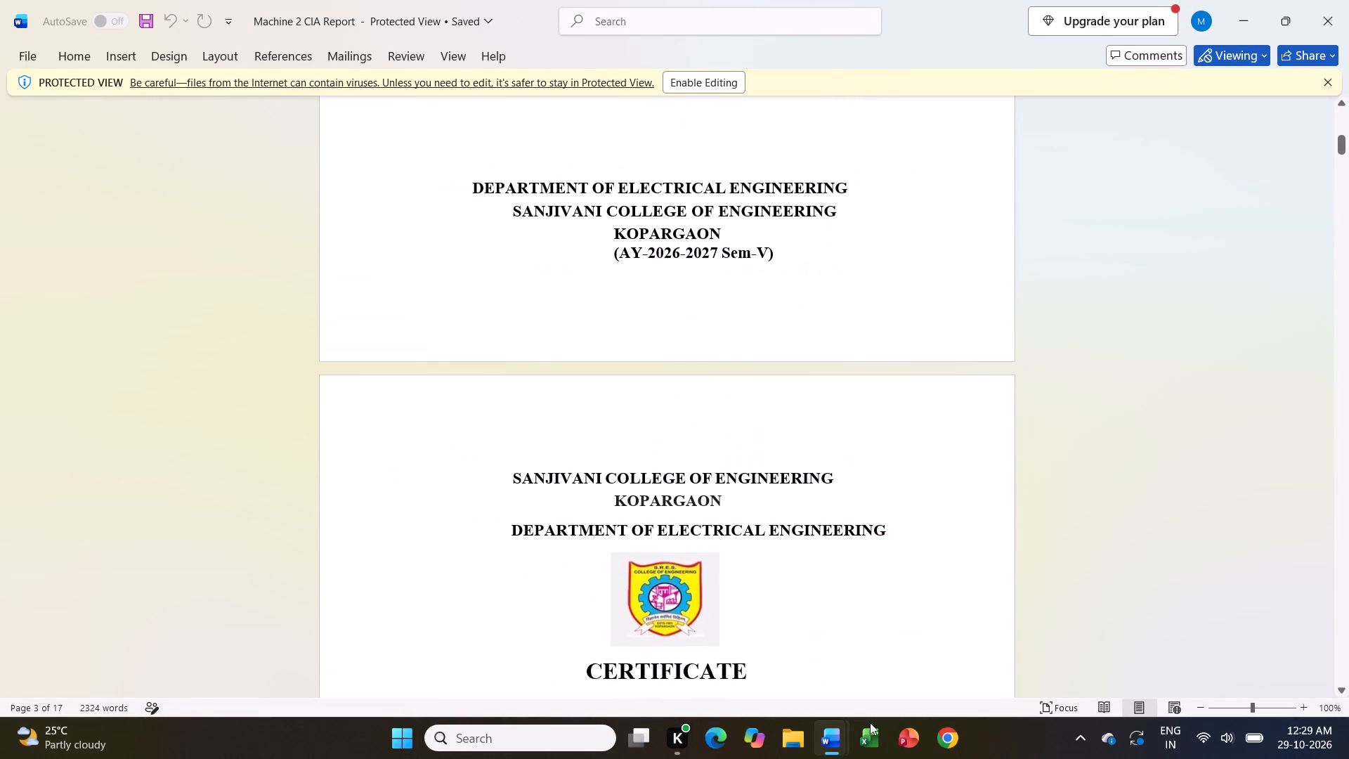
pyautogui.scroll(5, 776, 494)
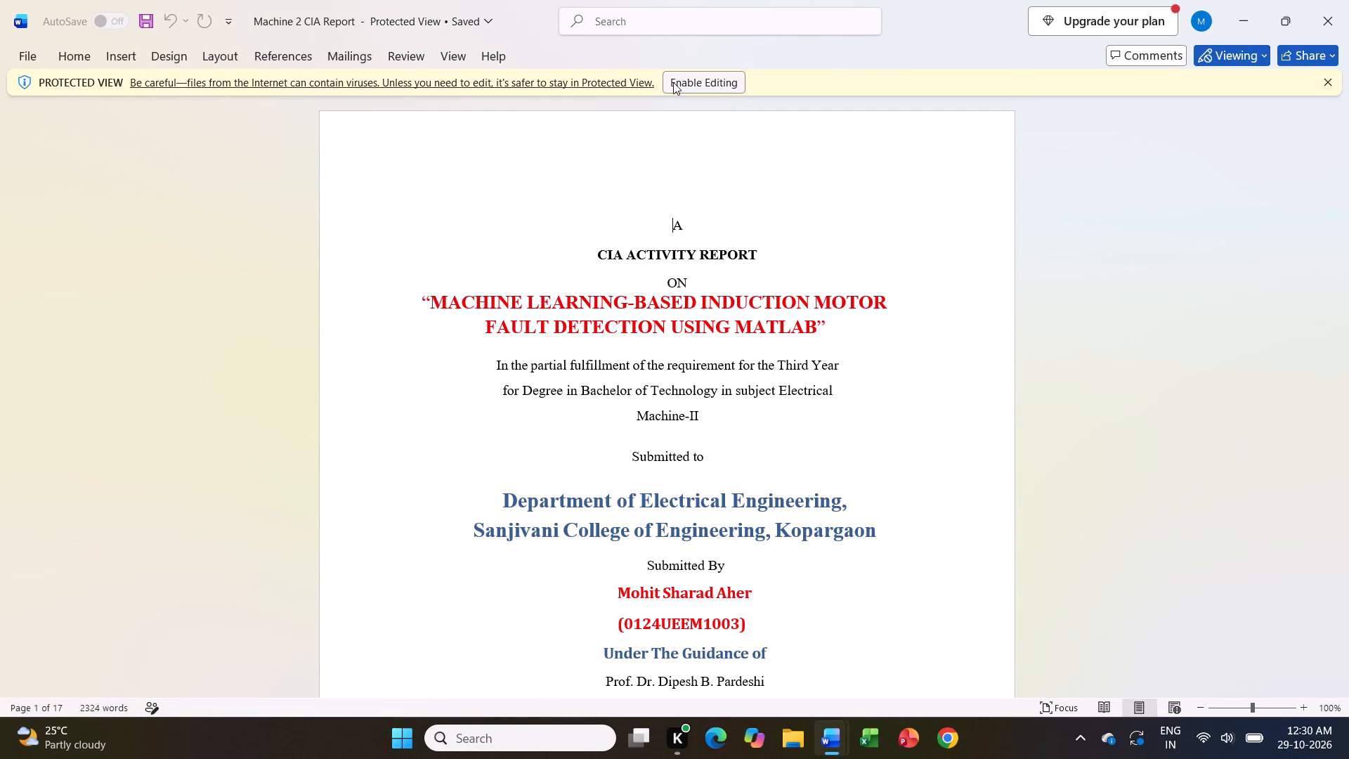
# Enable editing in both the Machine 2 CIA Report and the BLDC_Motor_Simulation_Report_Detailed document.
pyautogui.click(673, 82)
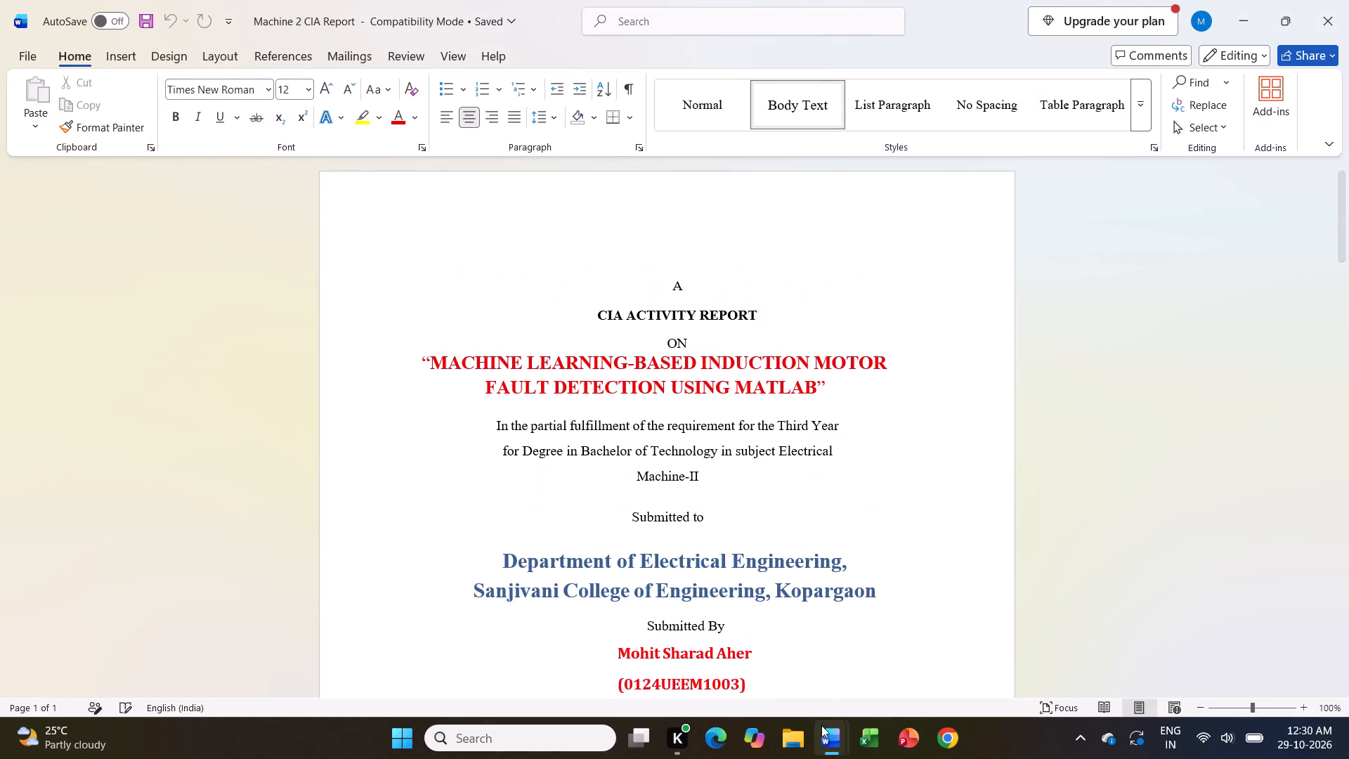
pyautogui.click(750, 635)
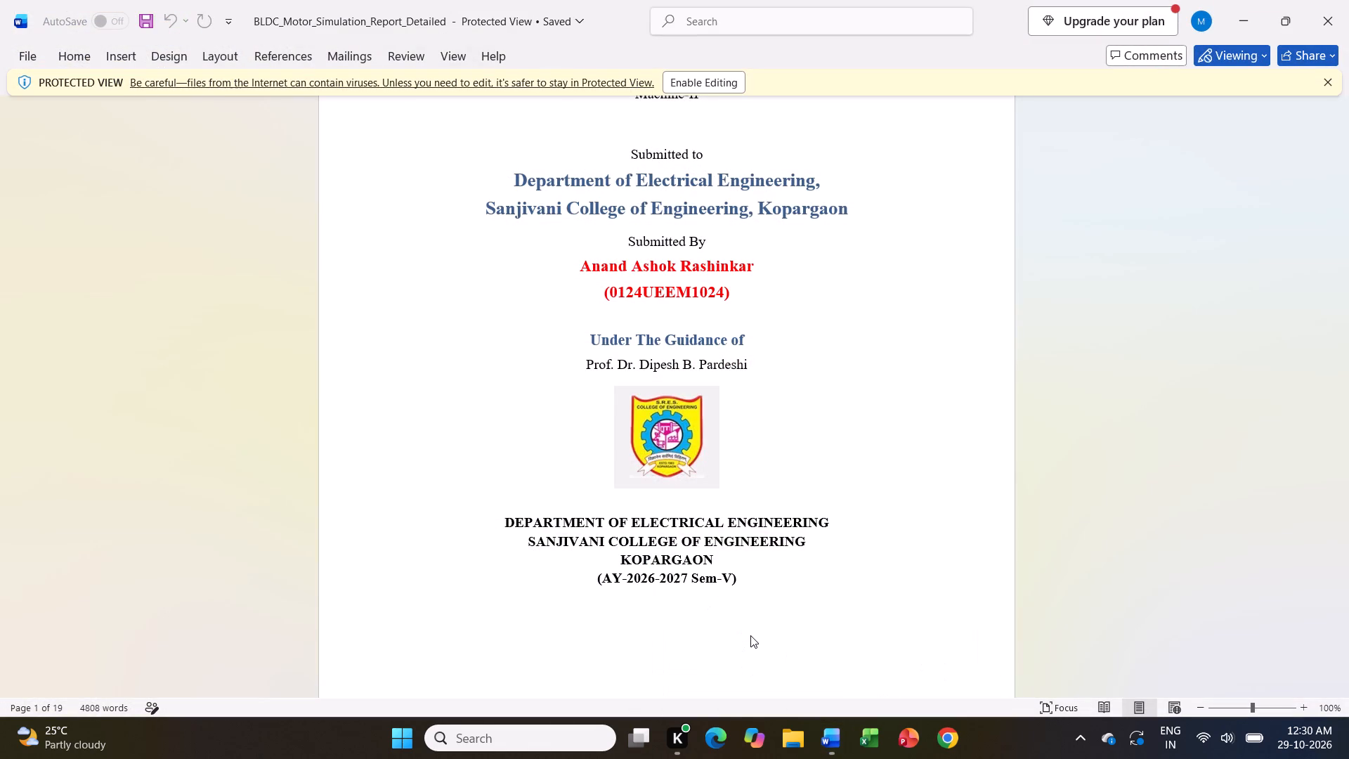
pyautogui.click(715, 90)
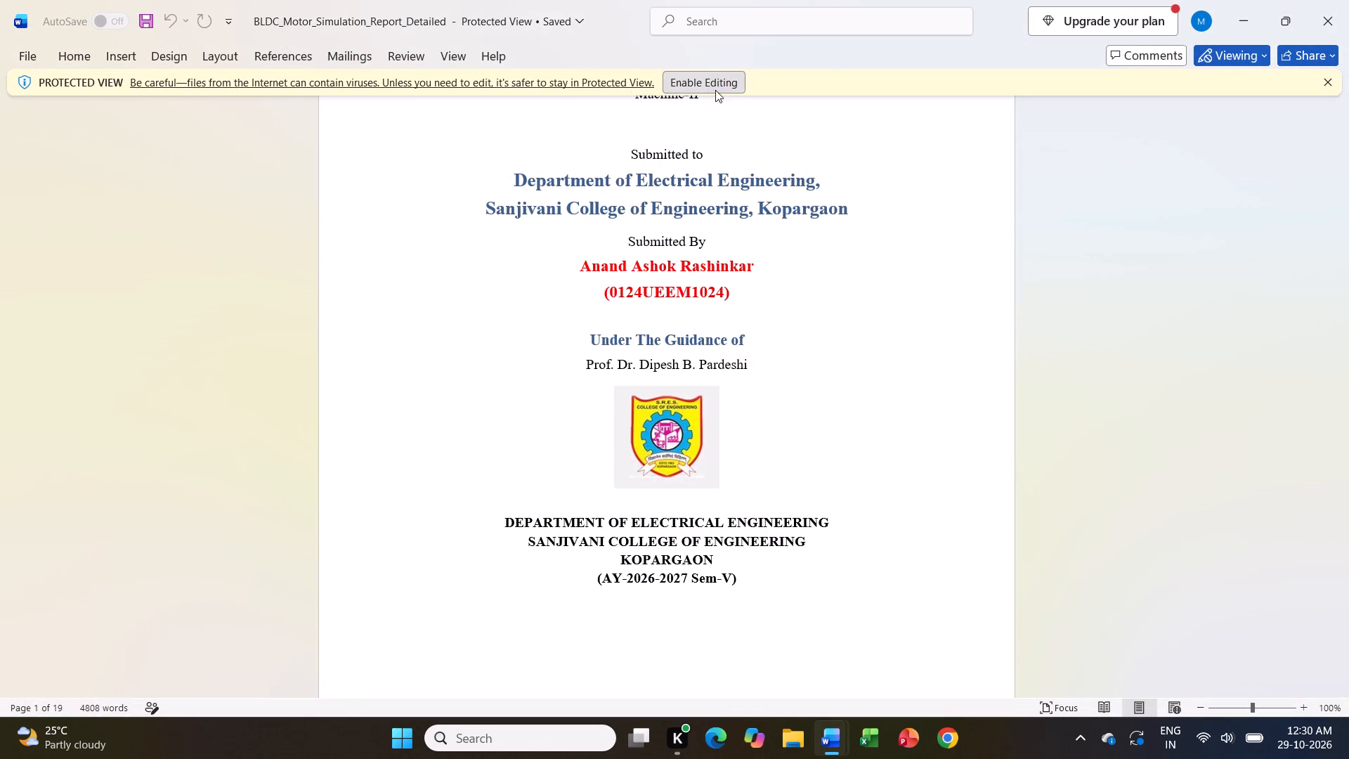
pyautogui.scroll(20, 711, 152)
pyautogui.scroll(6, 711, 152)
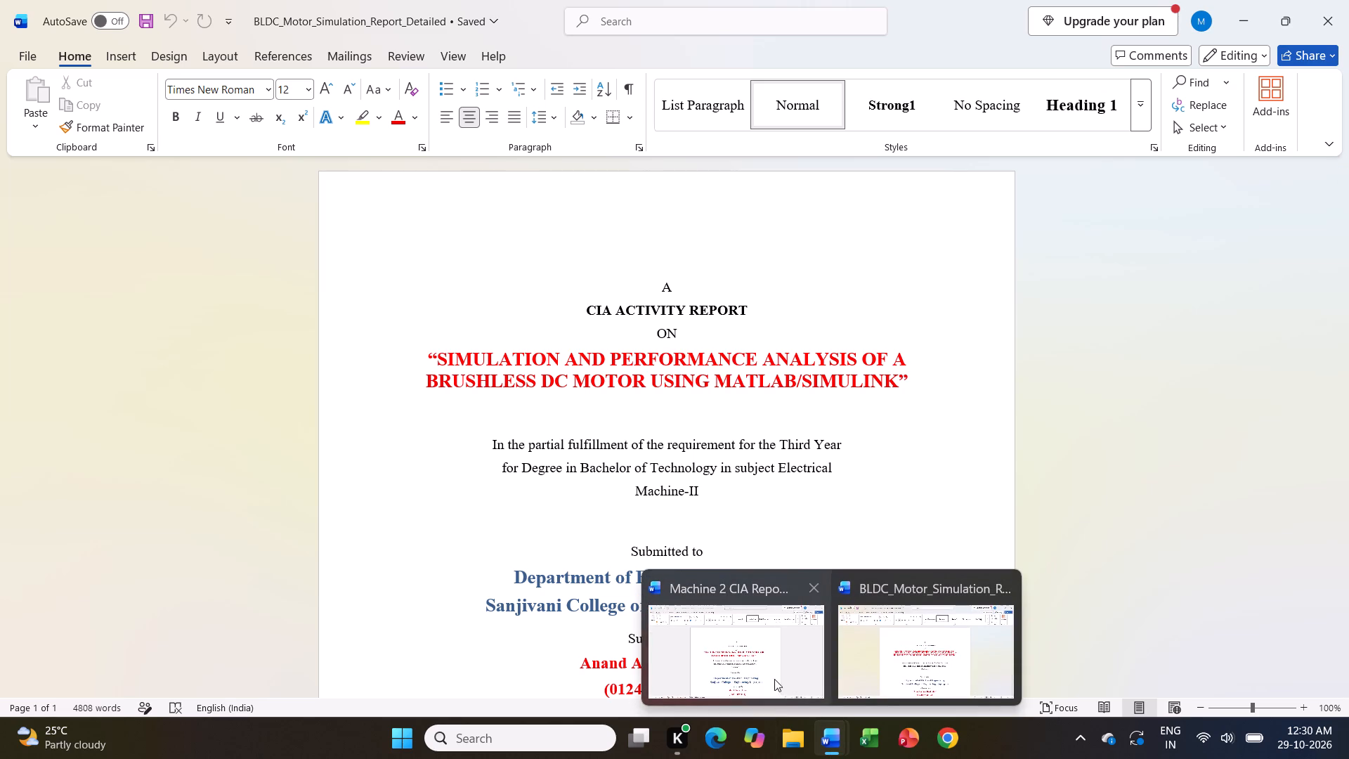
# Replace the quoted cover title in BLDC_Motor_Simulation_Report_Detailed with "MACHINE LEARNING-BASED INDUCTION MOTOR FAULT DETECTION USING MATLAB", copied from the Machine 2 CIA Report.
pyautogui.click(764, 668)
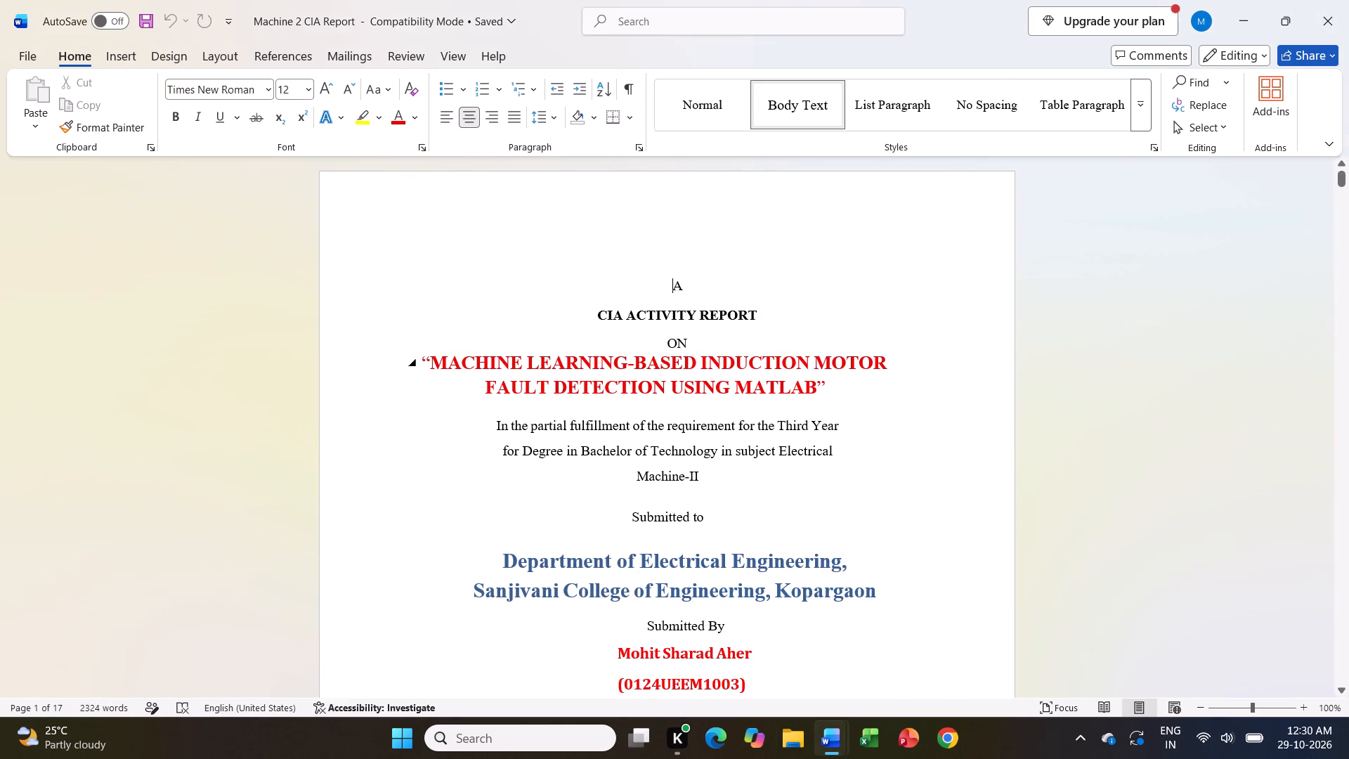
pyautogui.moveTo(432, 360); pyautogui.dragTo(602, 385)
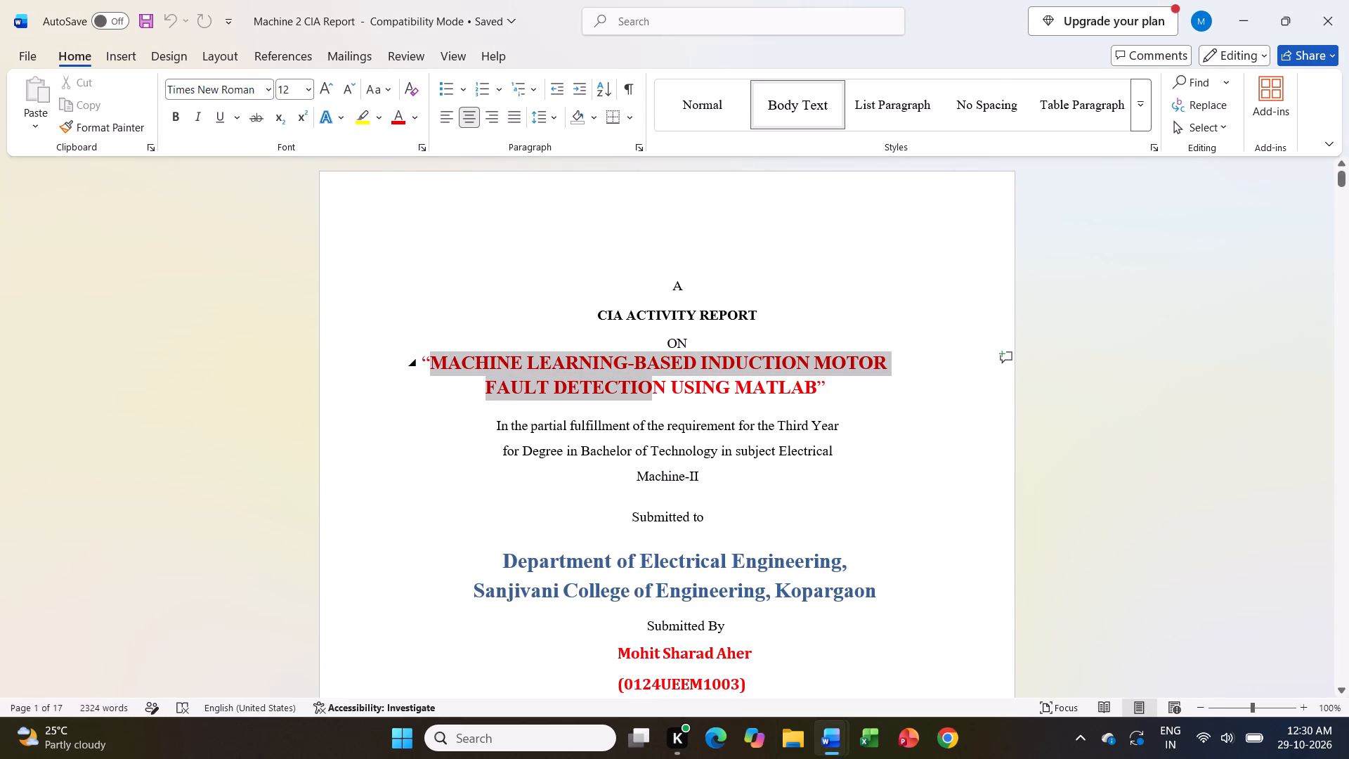
pyautogui.moveTo(602, 385); pyautogui.dragTo(803, 391)
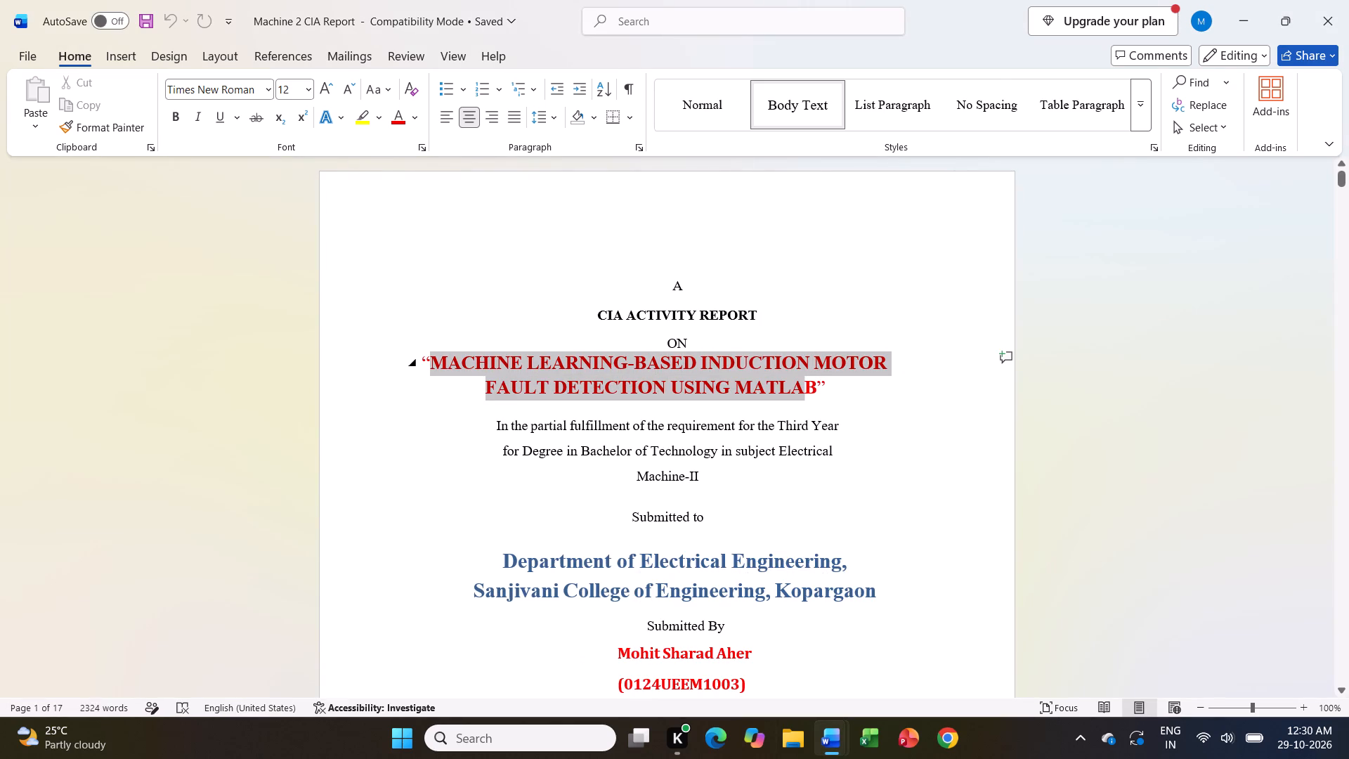
pyautogui.moveTo(803, 391); pyautogui.dragTo(816, 388)
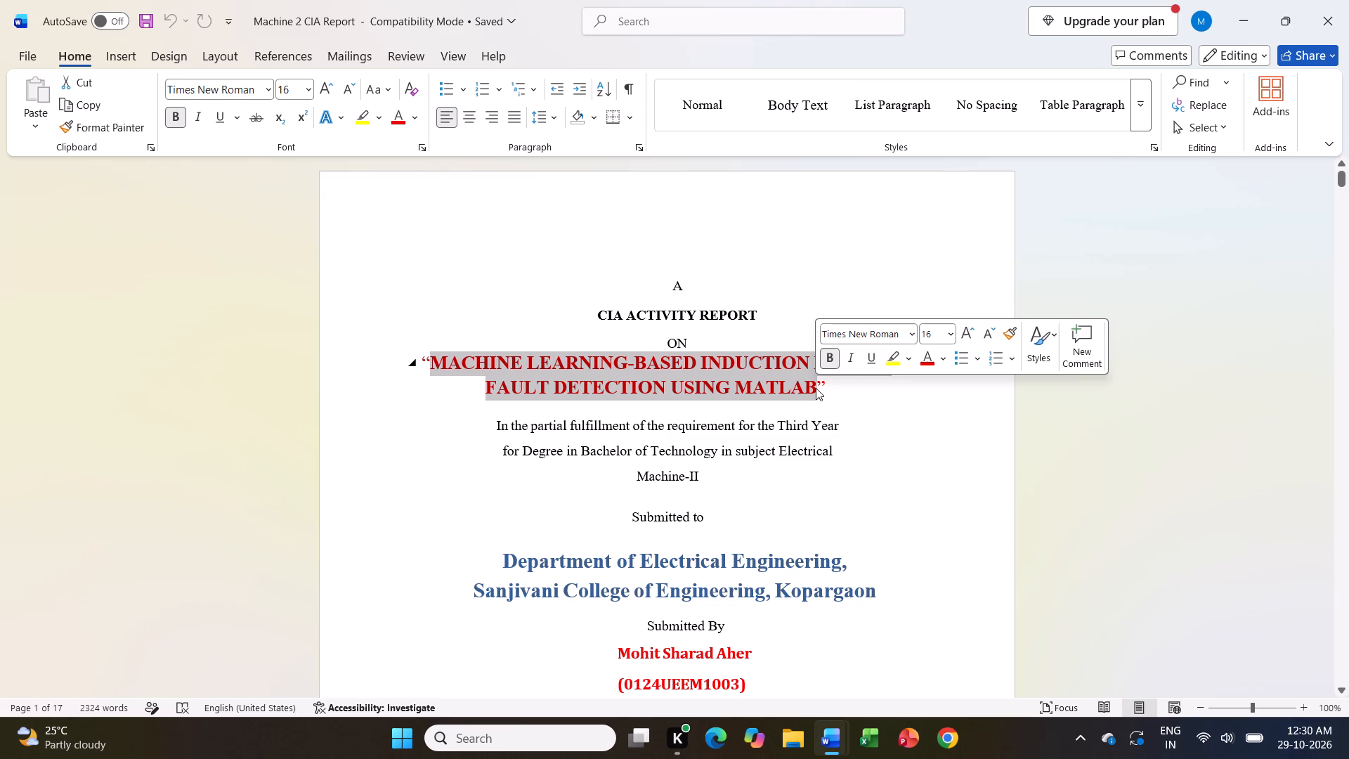
pyautogui.hotkey('ctrl', 'c')
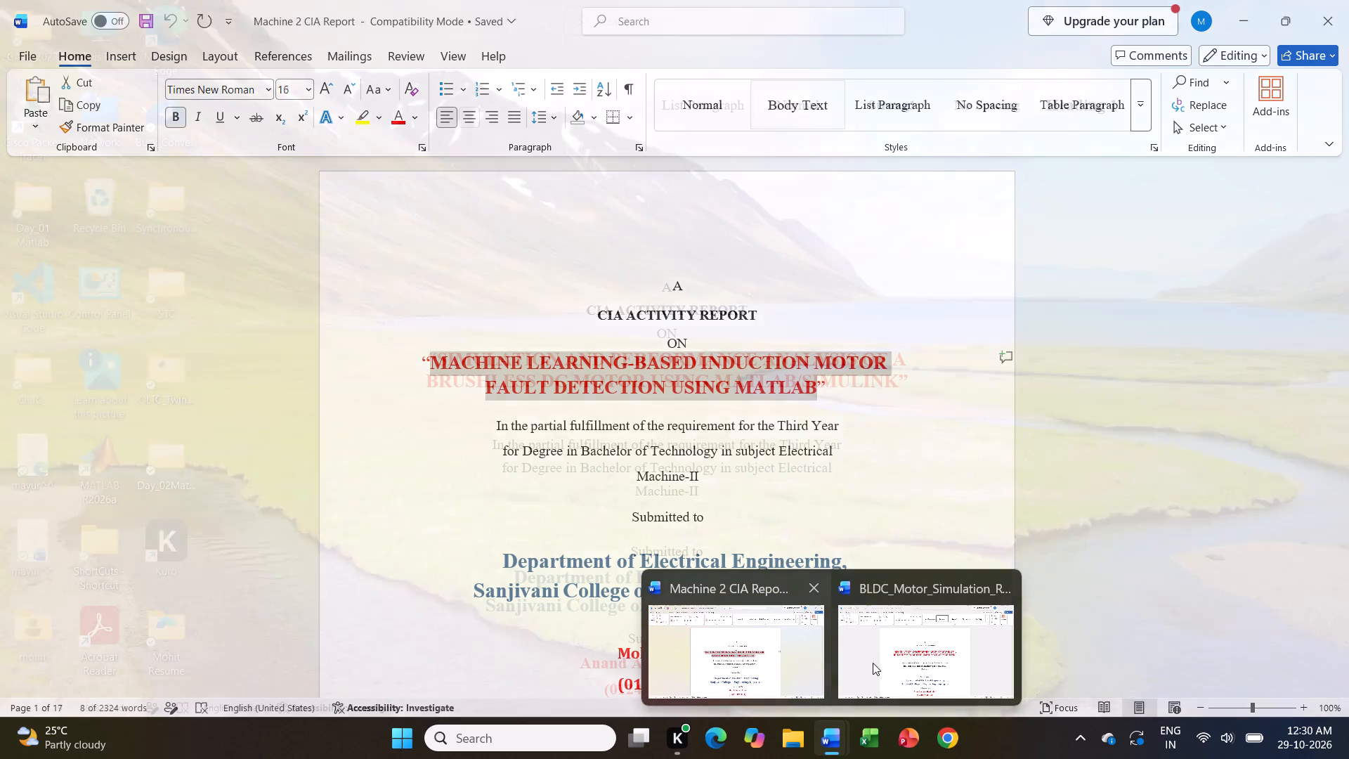
pyautogui.click(896, 654)
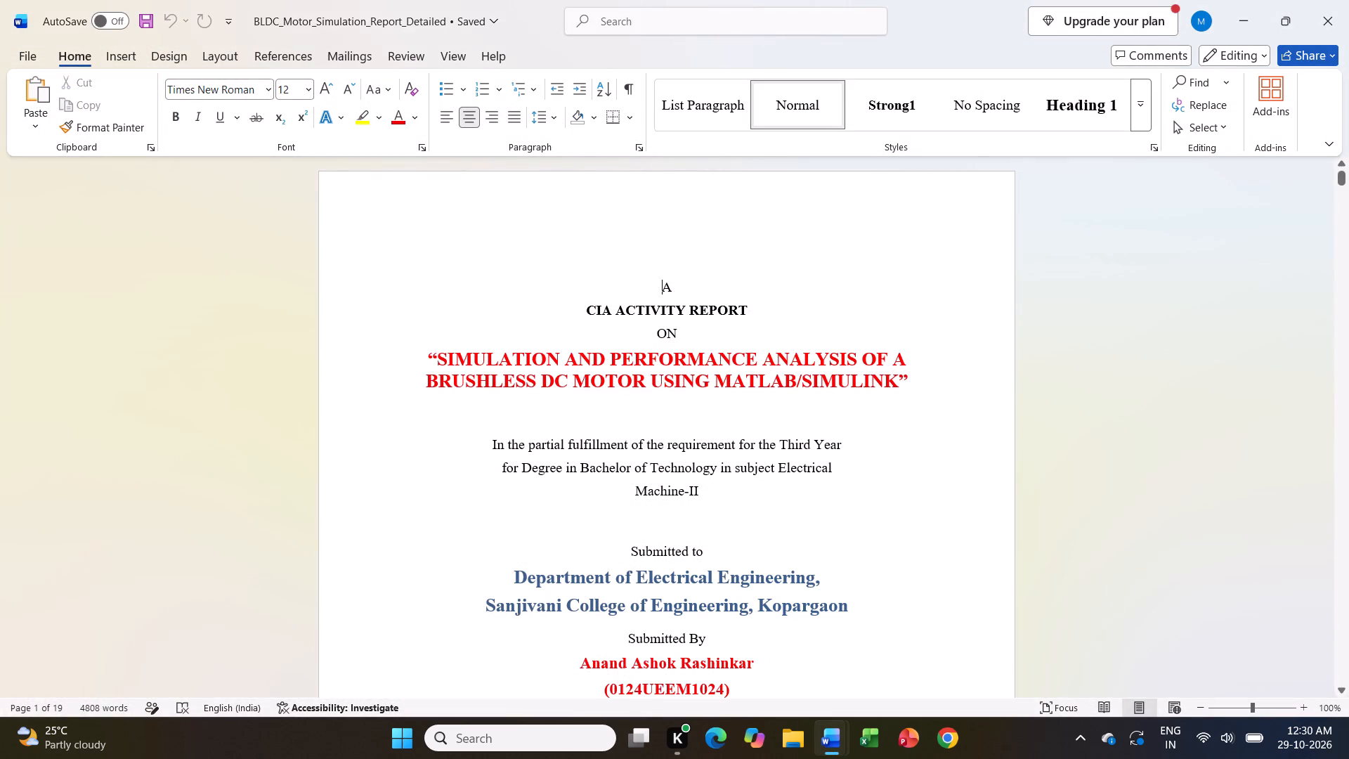
pyautogui.moveTo(441, 356); pyautogui.dragTo(675, 356)
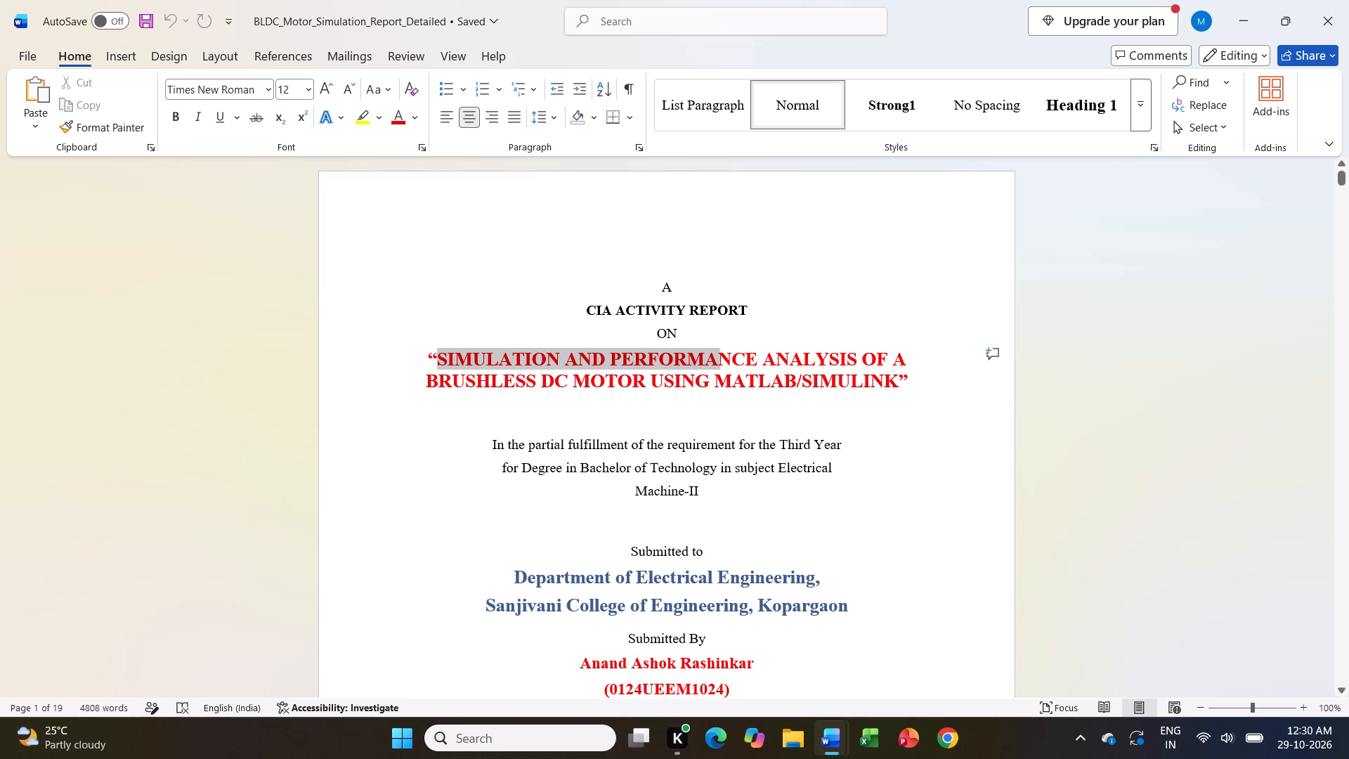
pyautogui.moveTo(675, 356); pyautogui.dragTo(885, 382)
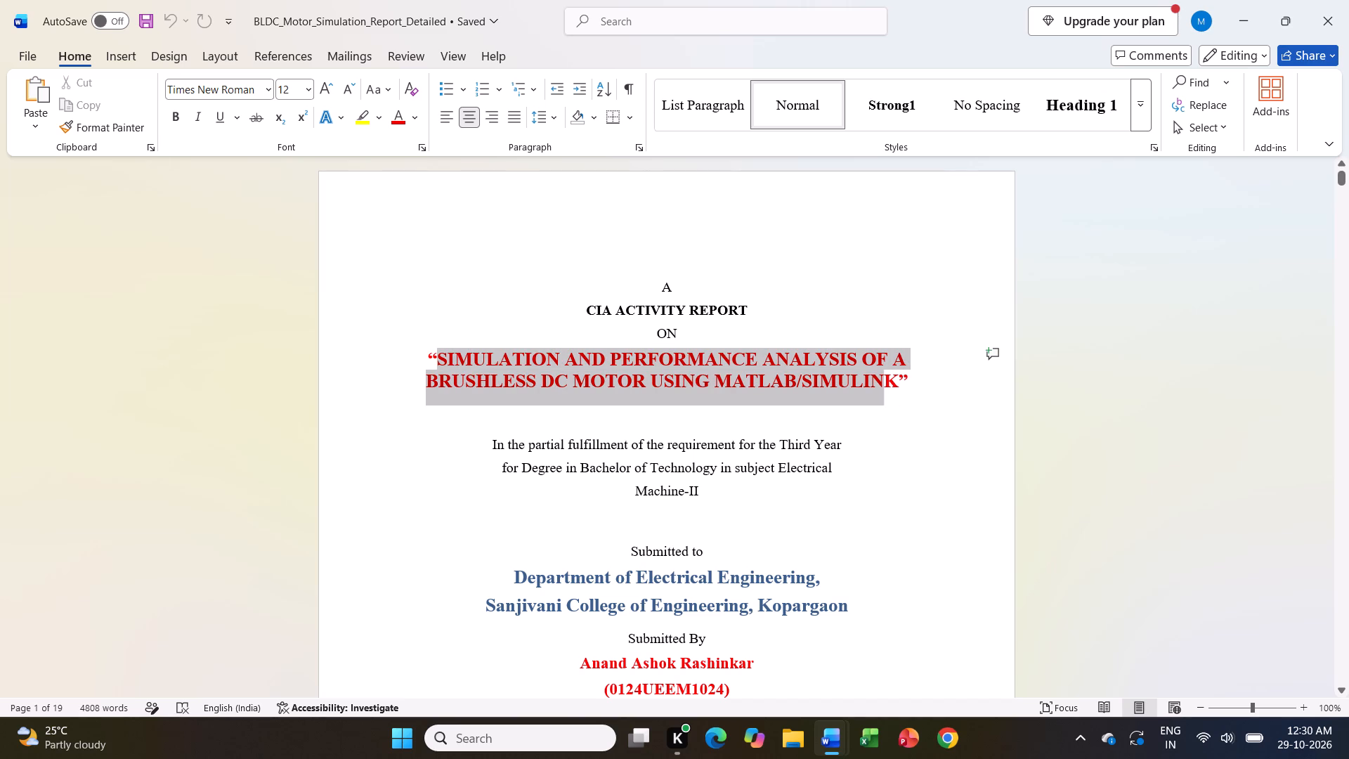
pyautogui.moveTo(885, 382); pyautogui.dragTo(894, 382)
pyautogui.press('BackSpace')
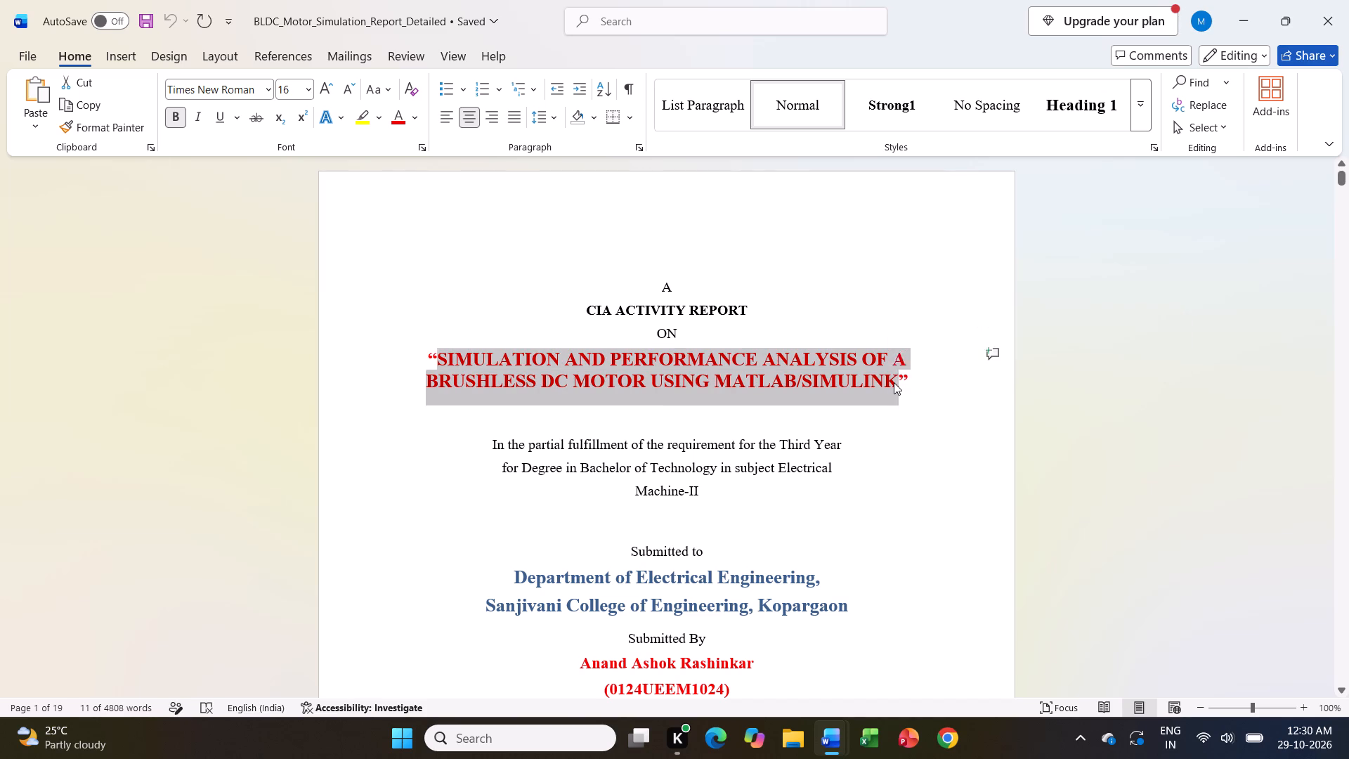
pyautogui.hotkey('ctrl', 'v')
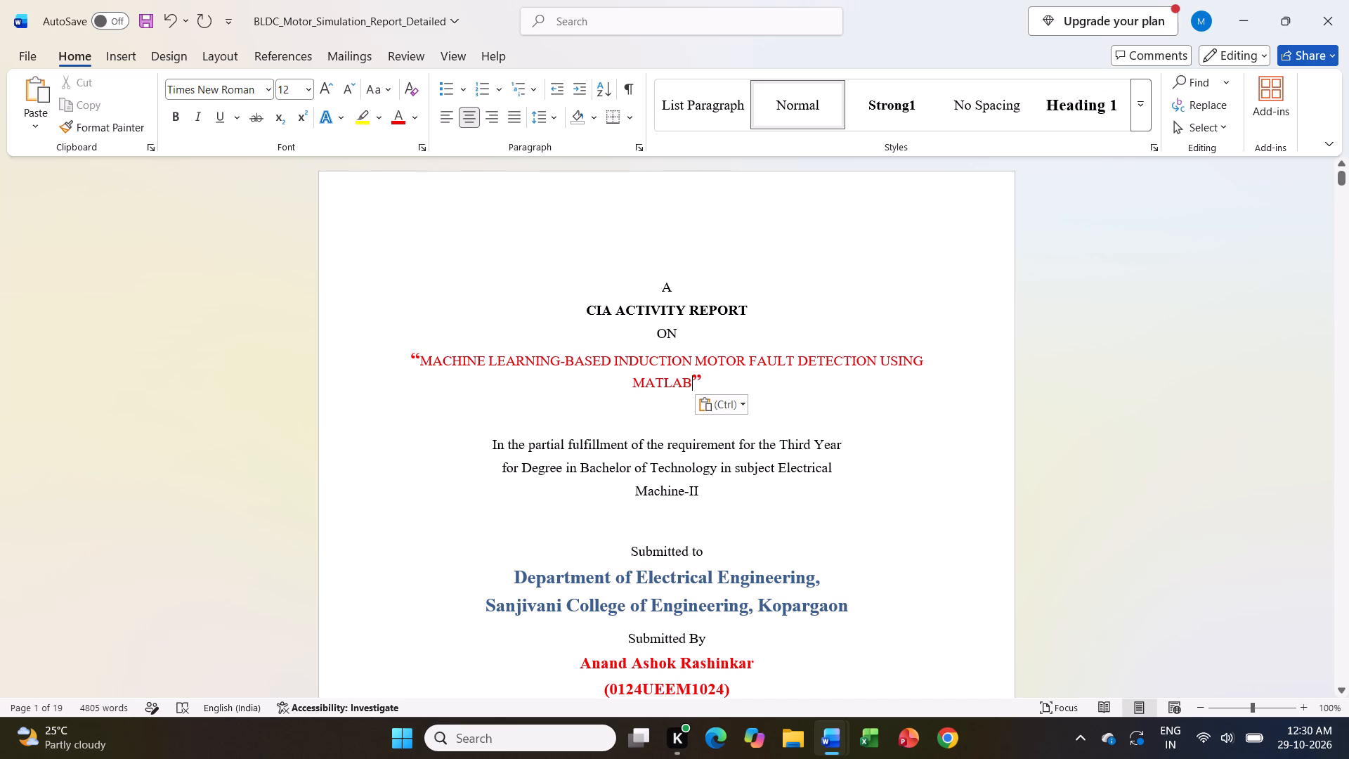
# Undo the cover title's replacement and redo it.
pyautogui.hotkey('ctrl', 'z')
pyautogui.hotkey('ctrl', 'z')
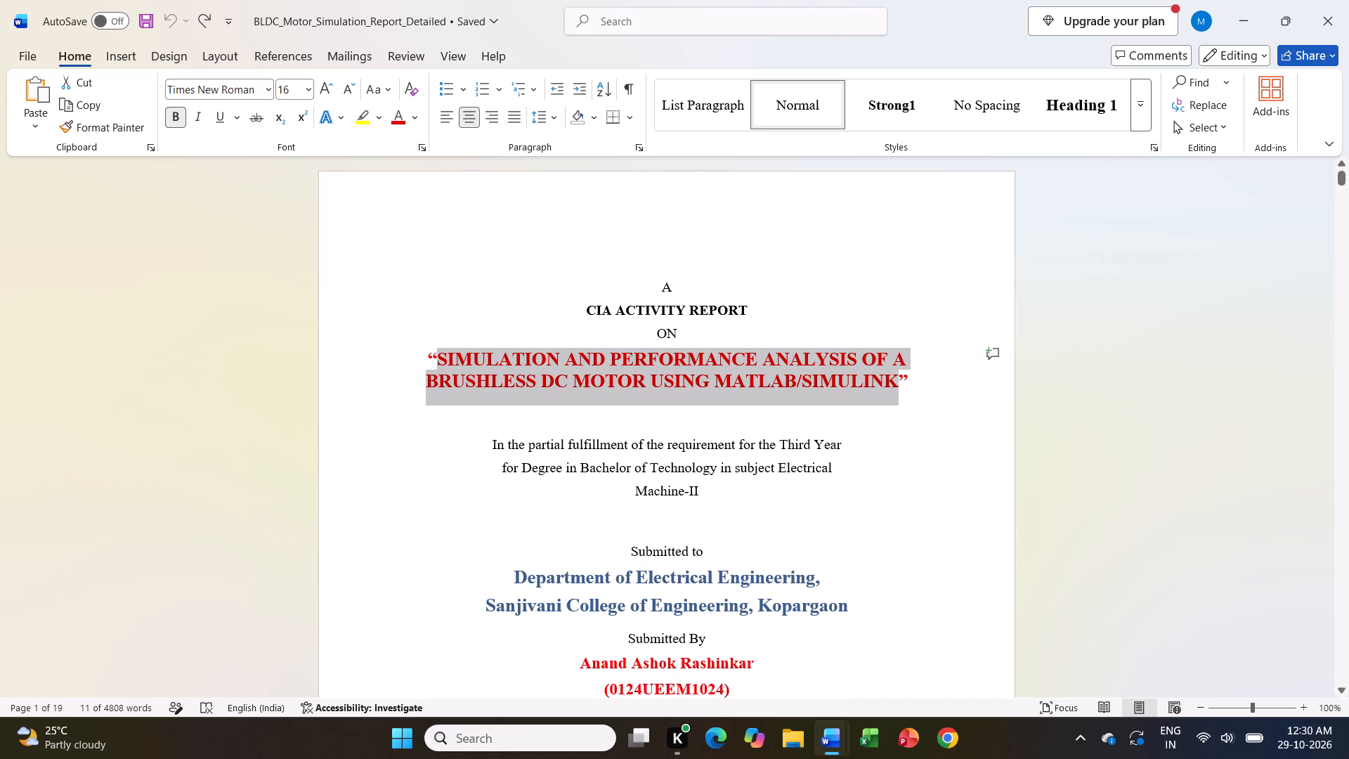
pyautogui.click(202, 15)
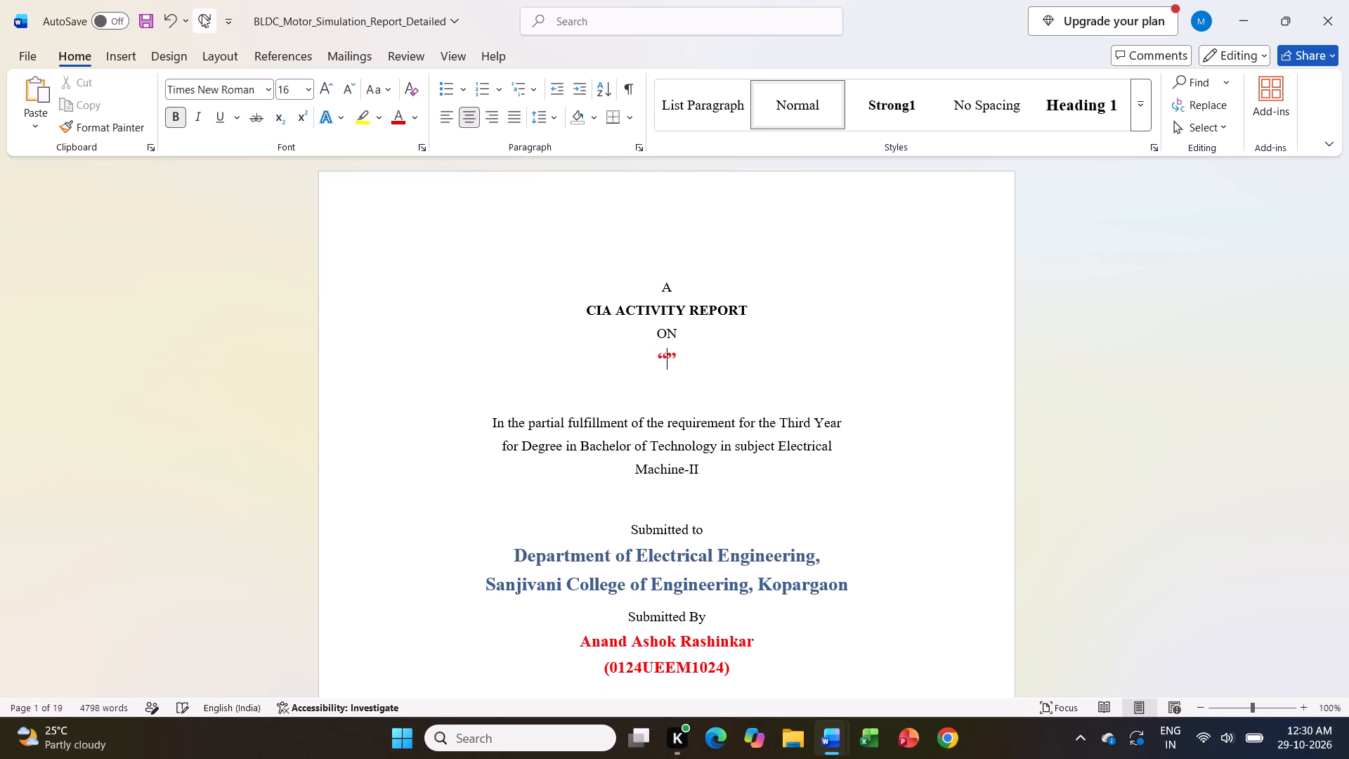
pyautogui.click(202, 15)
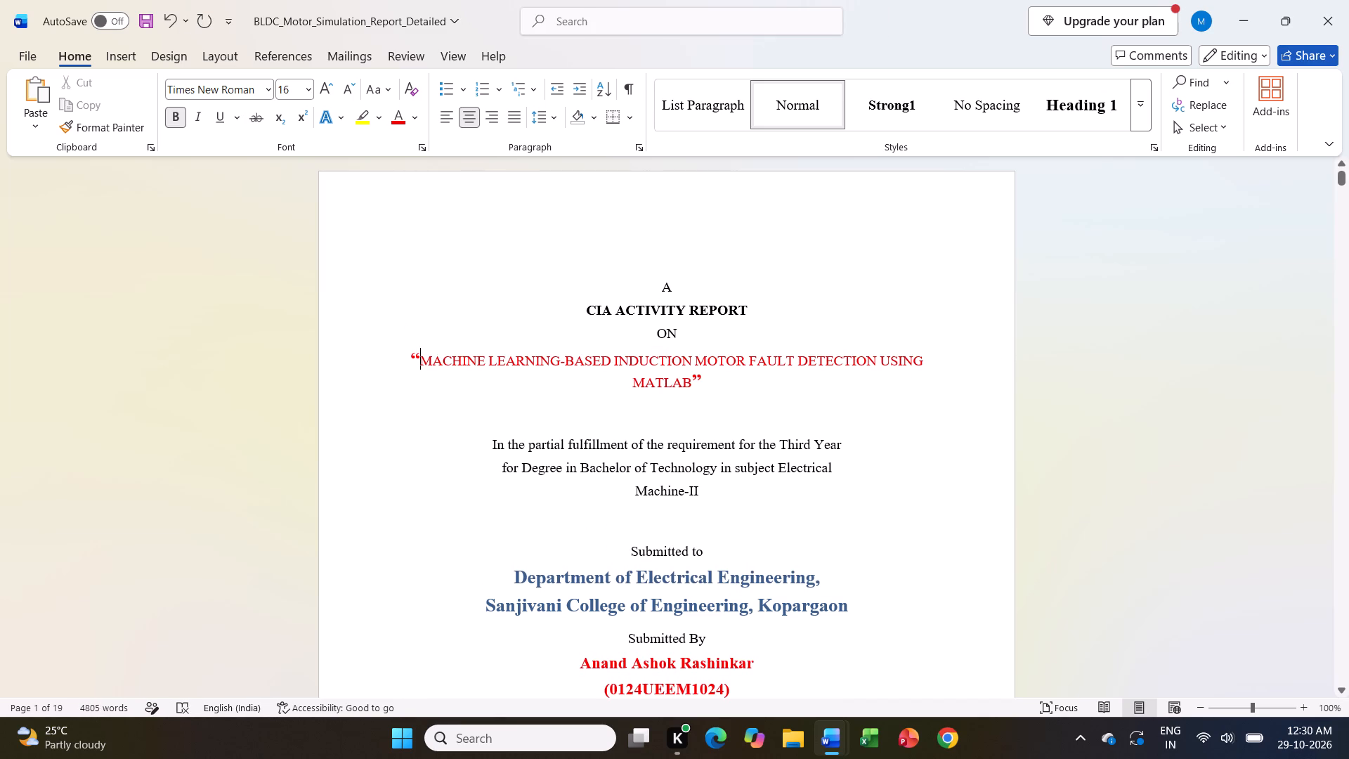
# Increase the pasted cover title's font size to 16.
pyautogui.moveTo(422, 361); pyautogui.dragTo(651, 370)
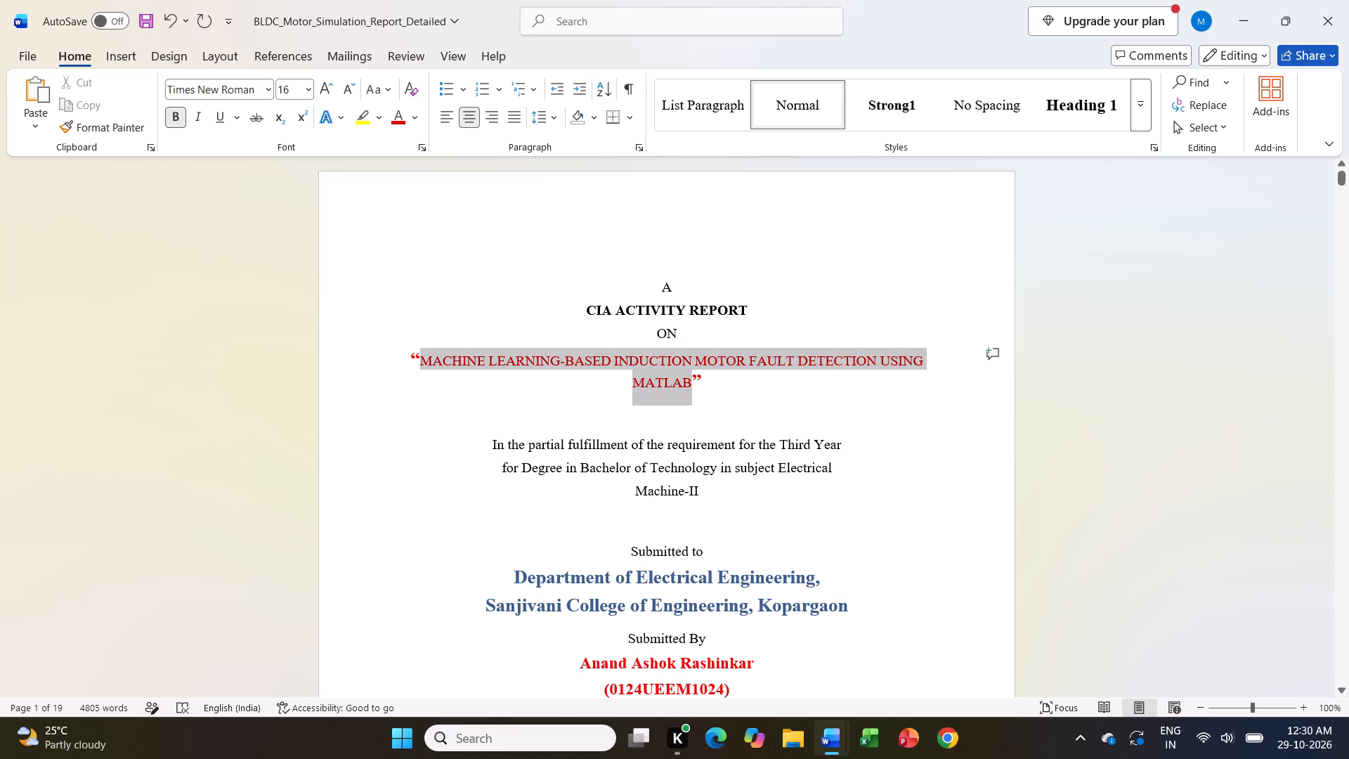
pyautogui.moveTo(651, 370); pyautogui.dragTo(651, 381)
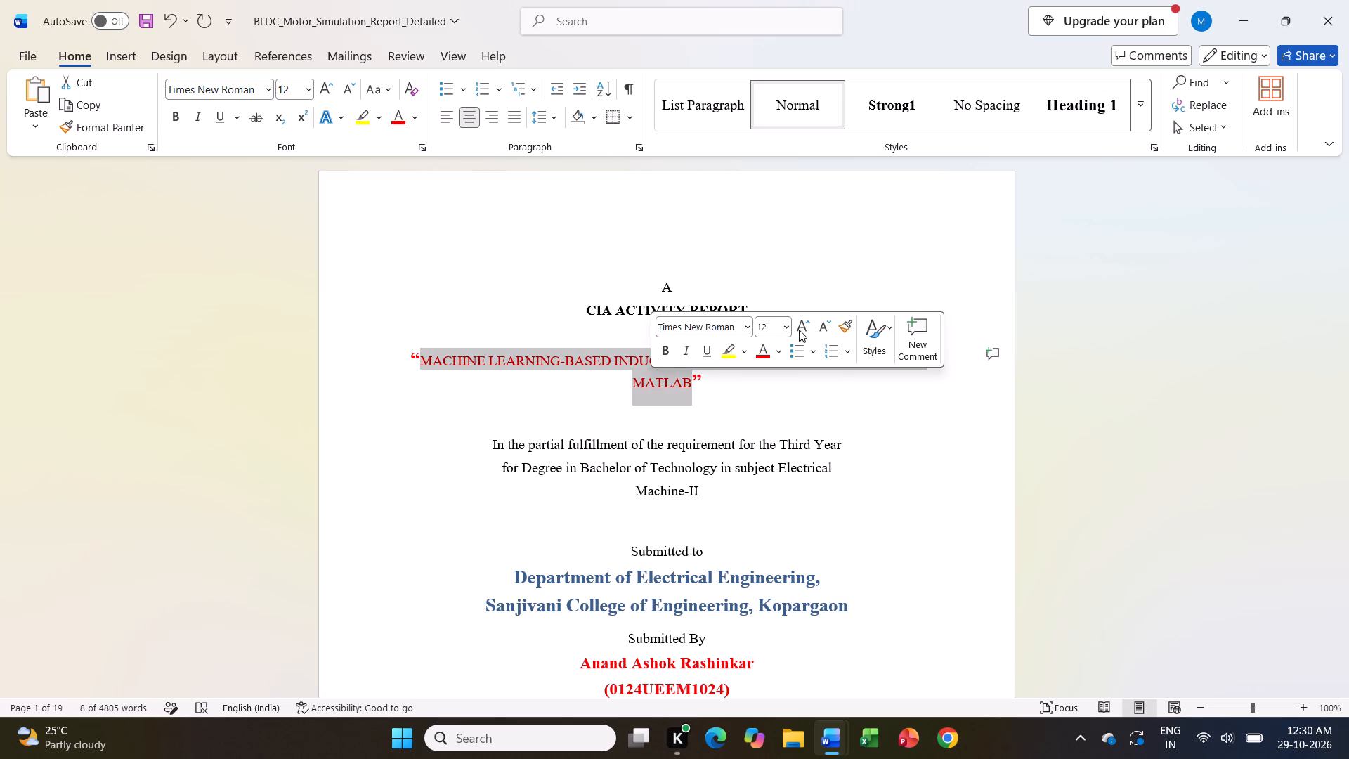
pyautogui.click(799, 329)
pyautogui.click(799, 329)
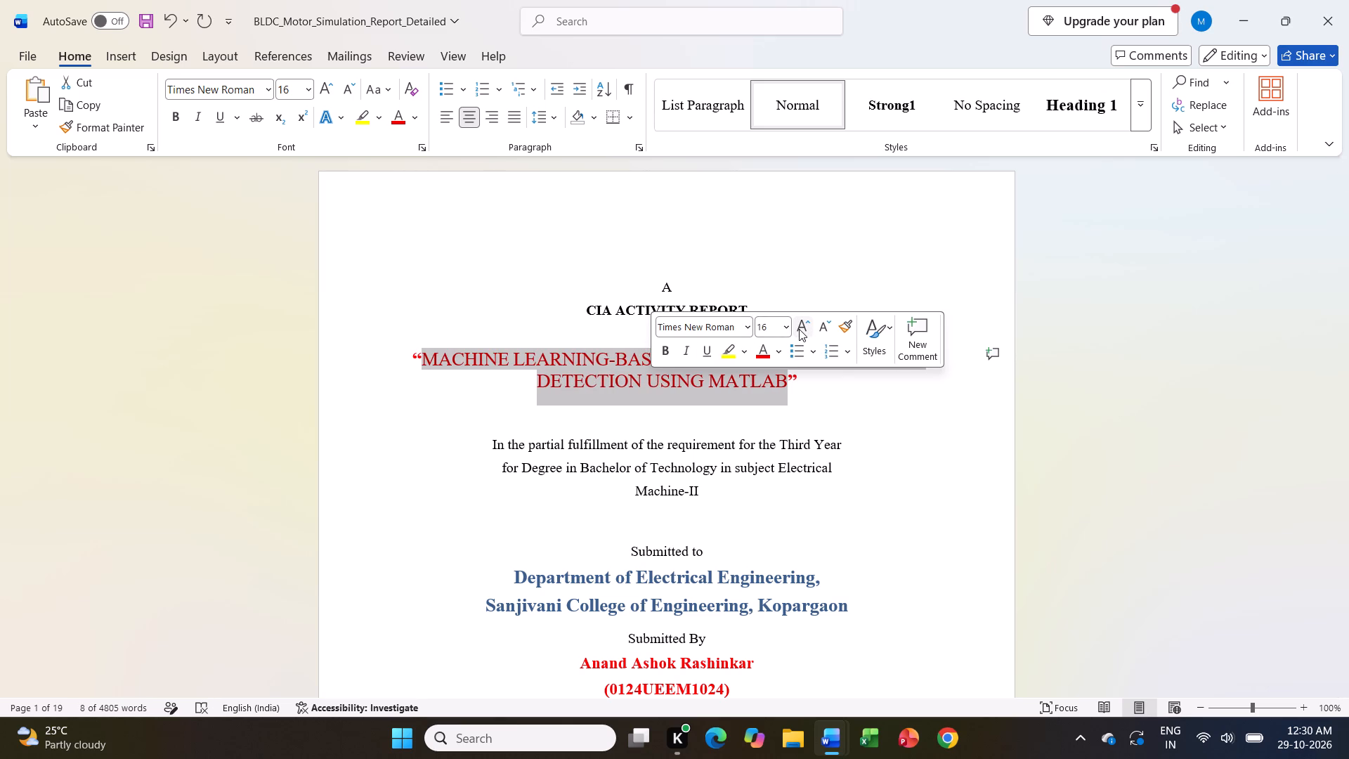
pyautogui.click(1074, 455)
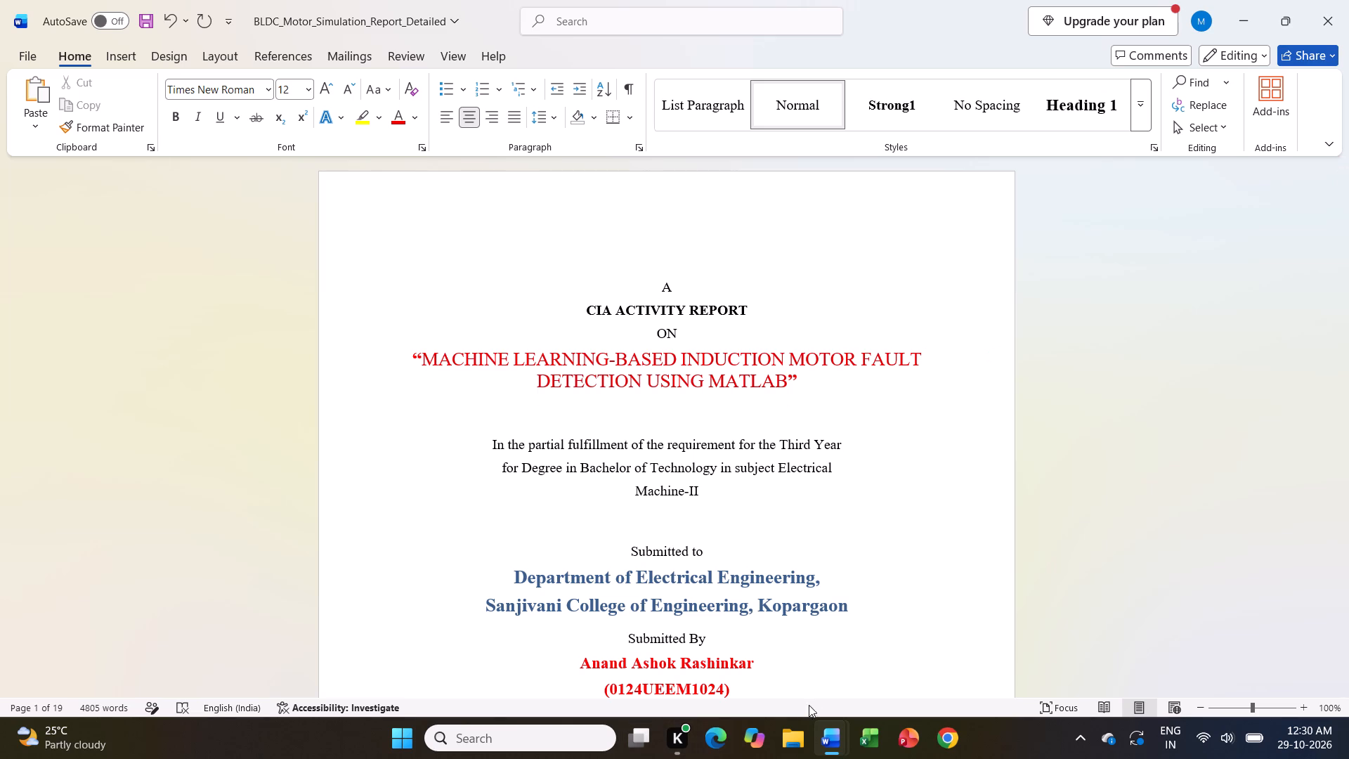
# Compare the cover title with the one in the Machine 2 CIA Report and make the pasted title bold.
pyautogui.click(741, 661)
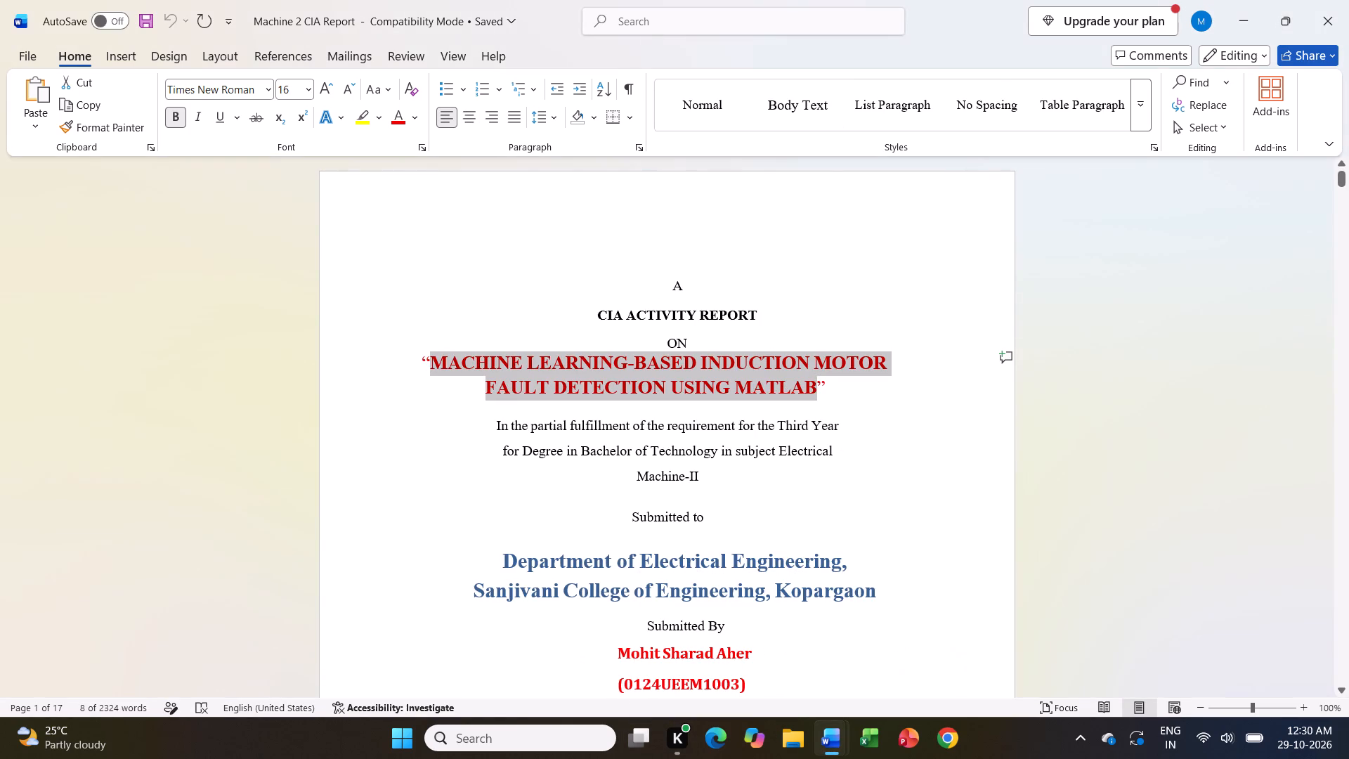
pyautogui.click(852, 674)
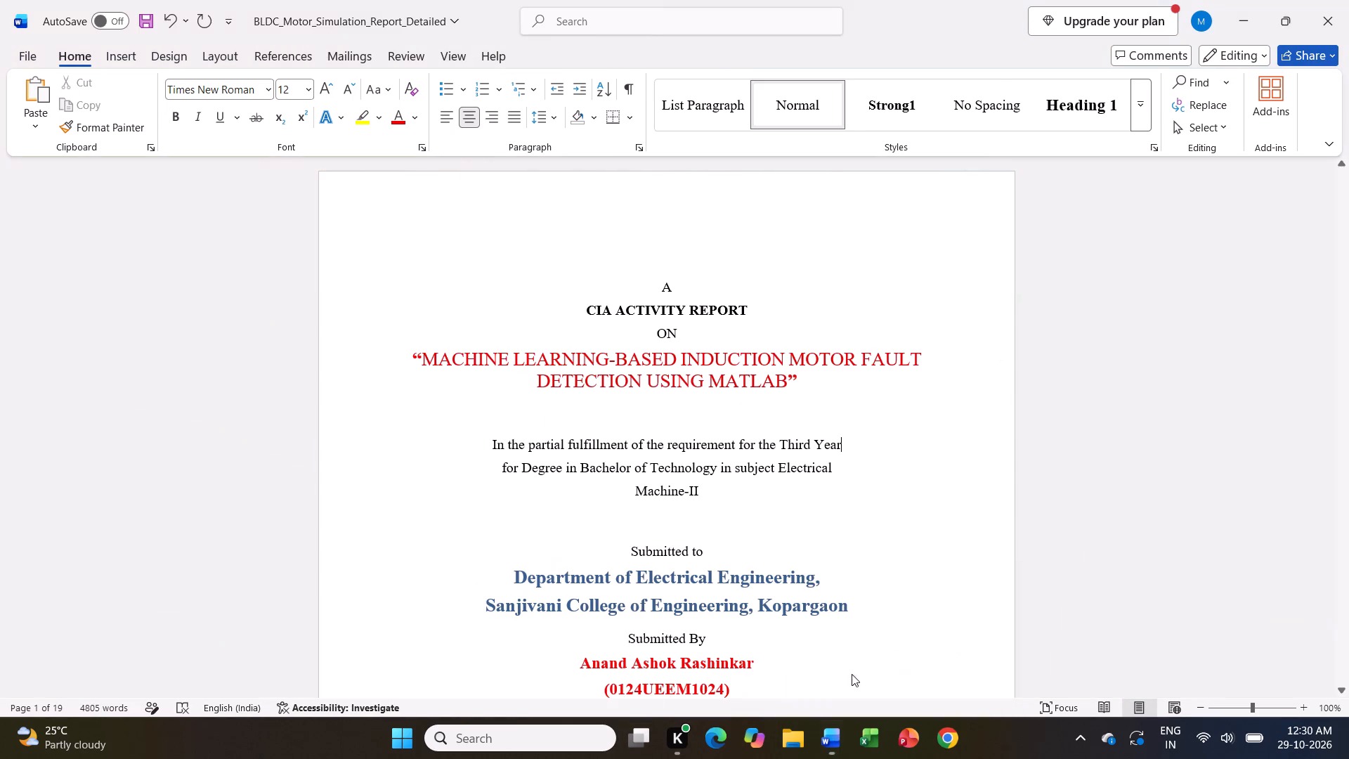
pyautogui.moveTo(425, 357); pyautogui.dragTo(833, 375)
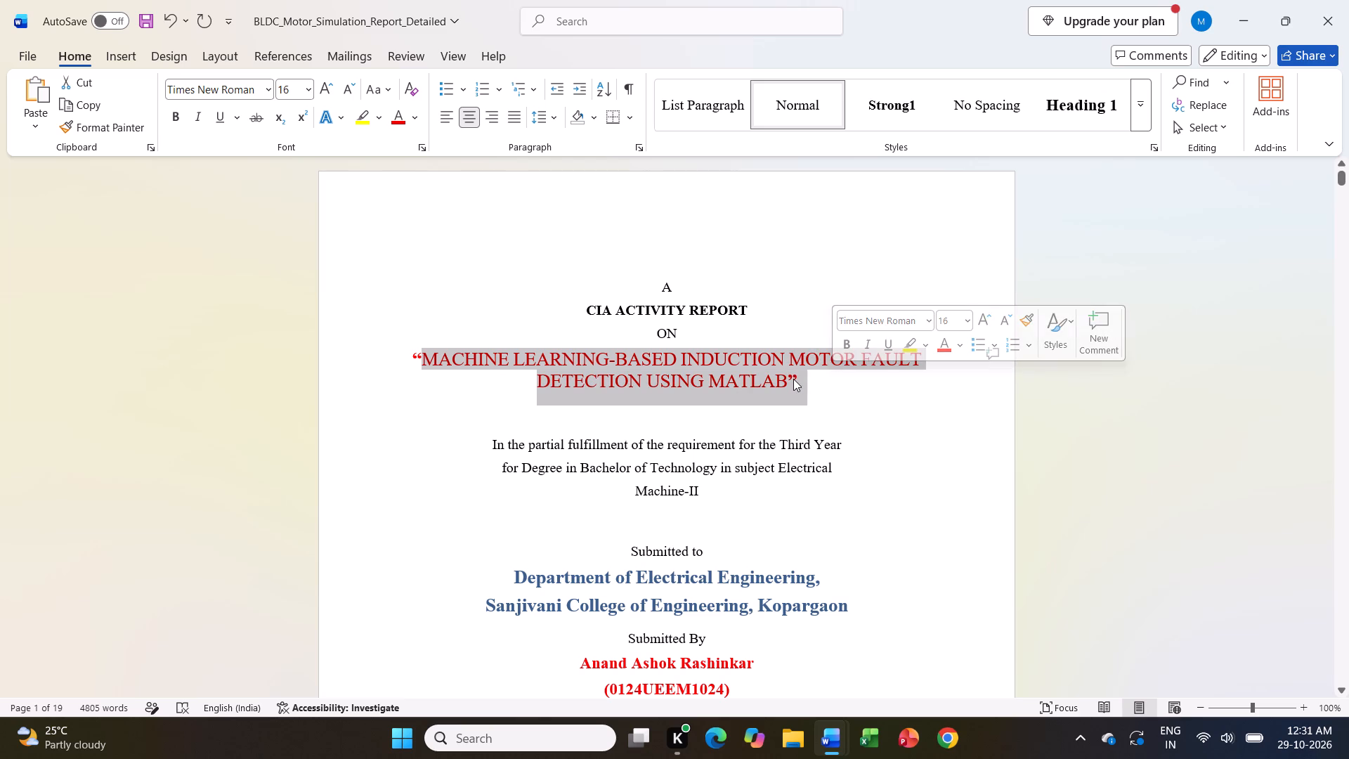
pyautogui.click(782, 379)
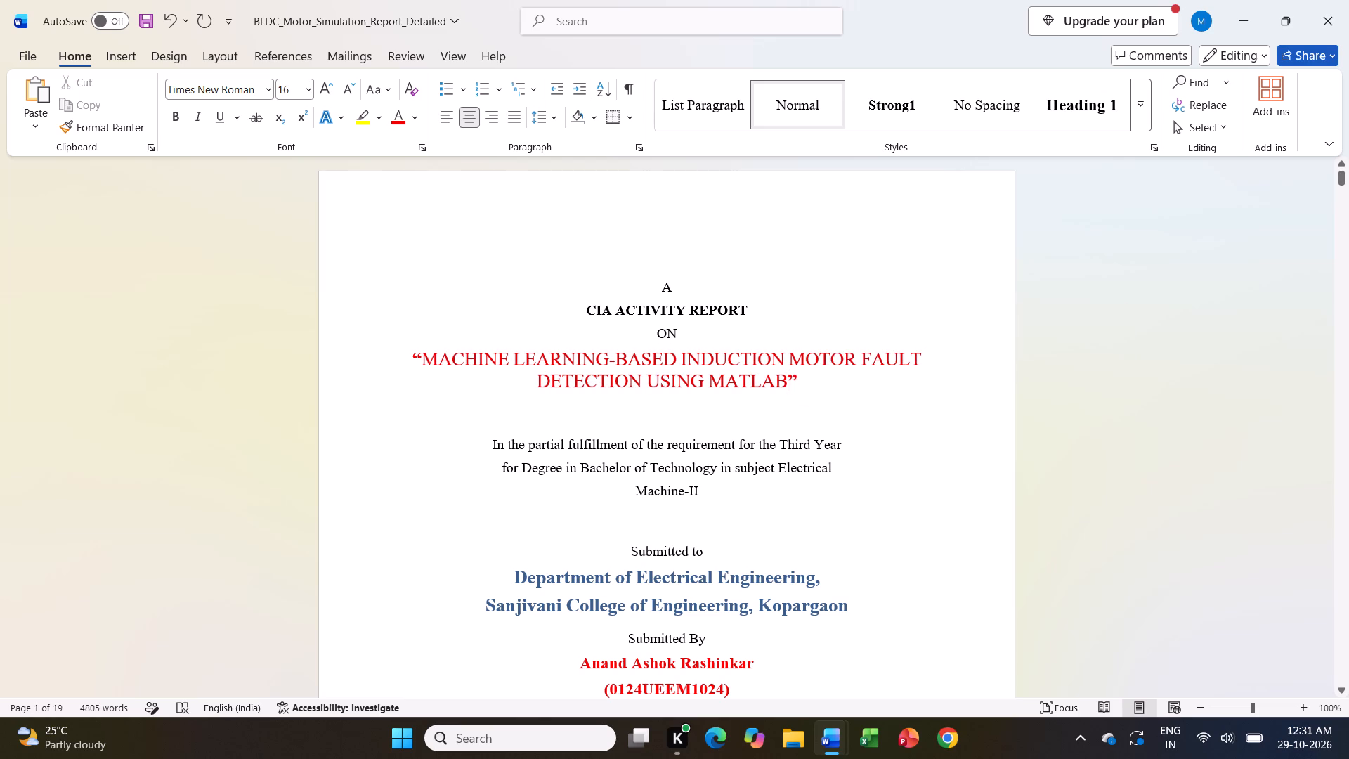
pyautogui.moveTo(421, 363); pyautogui.dragTo(805, 373)
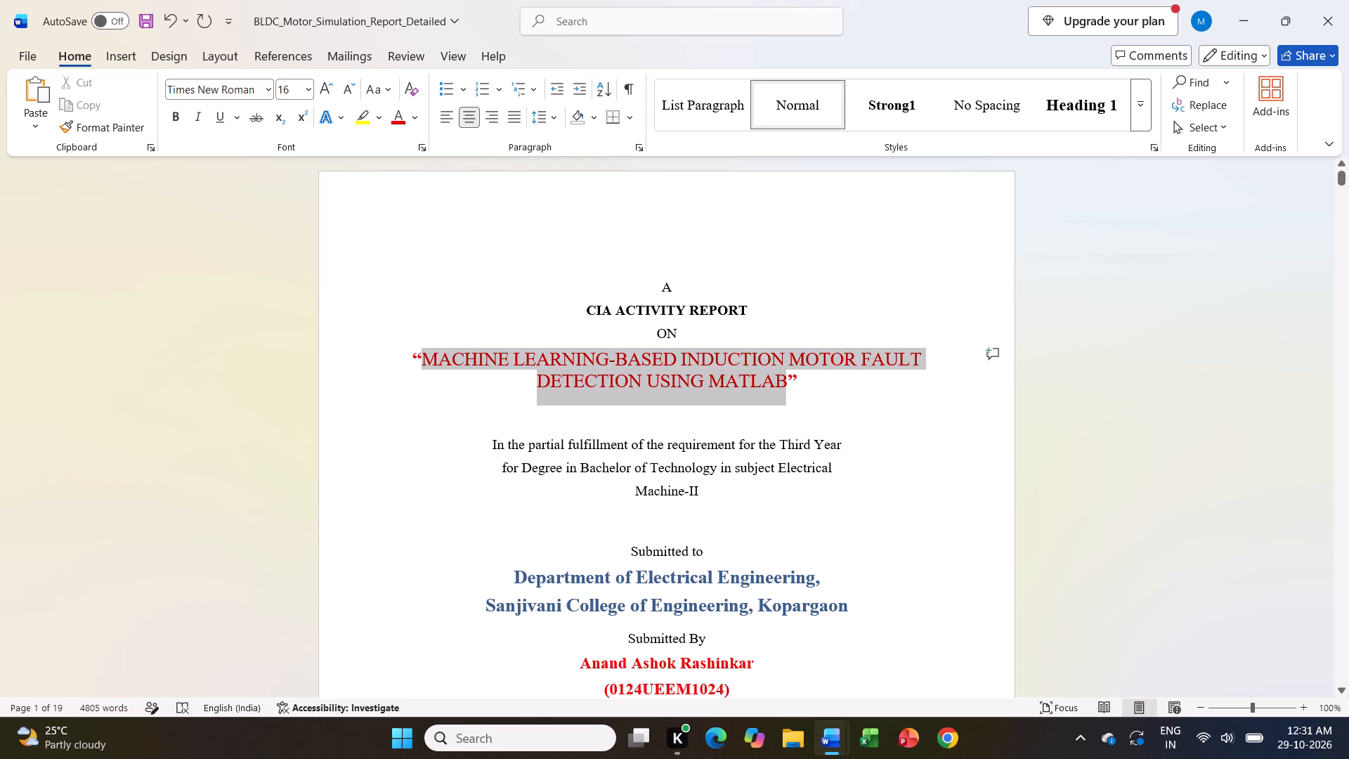
pyautogui.moveTo(805, 373); pyautogui.dragTo(783, 379)
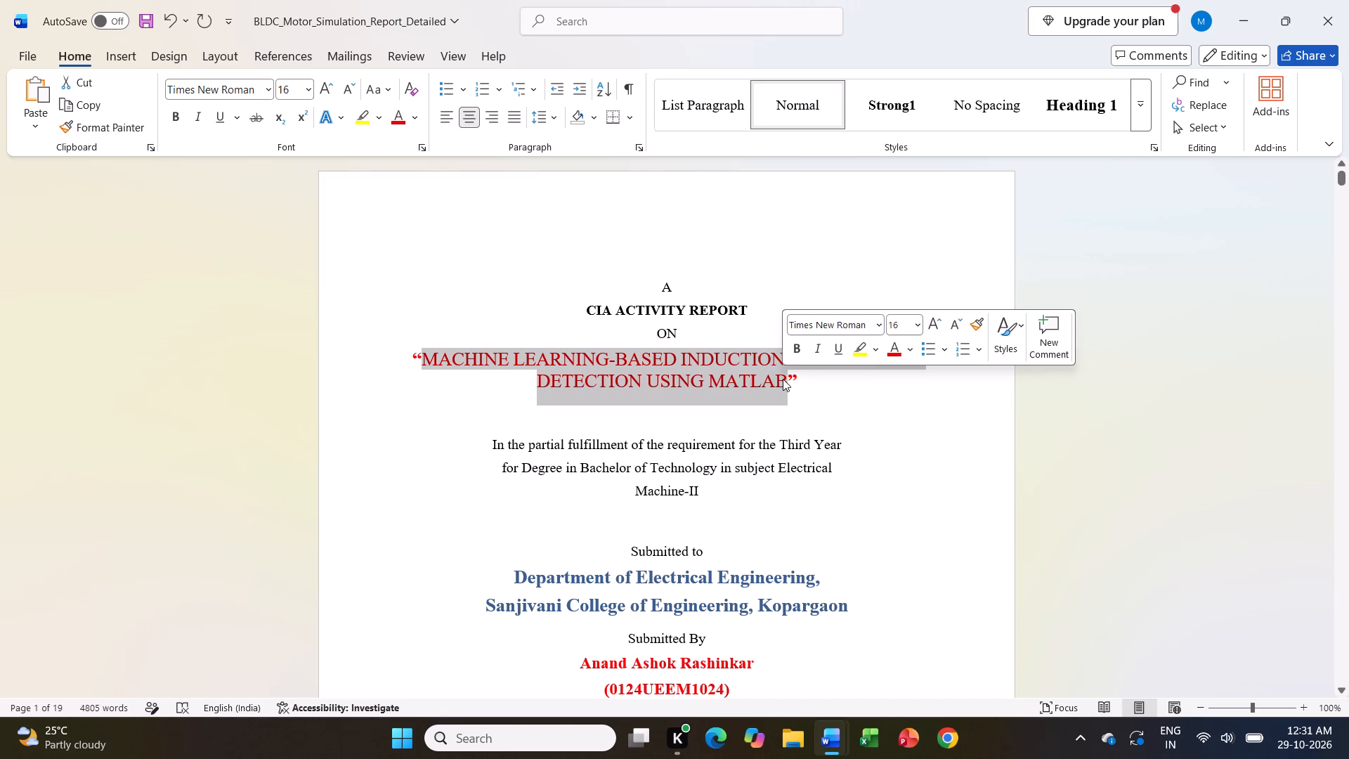
pyautogui.click(795, 351)
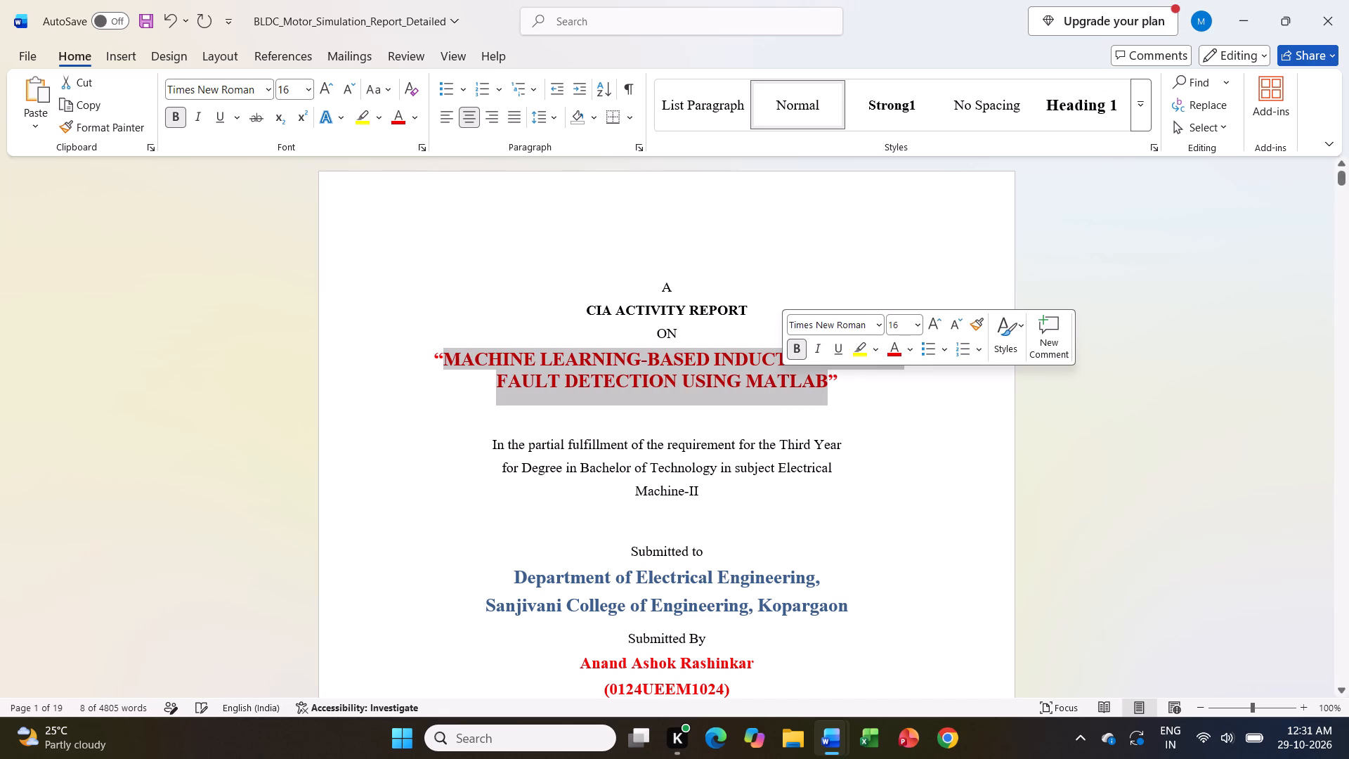
pyautogui.click(1116, 469)
# Replace the student name under "Submitted By" on the cover page with the student name used in the Machine 2 CIA Report.
pyautogui.scroll(-1, 1116, 469)
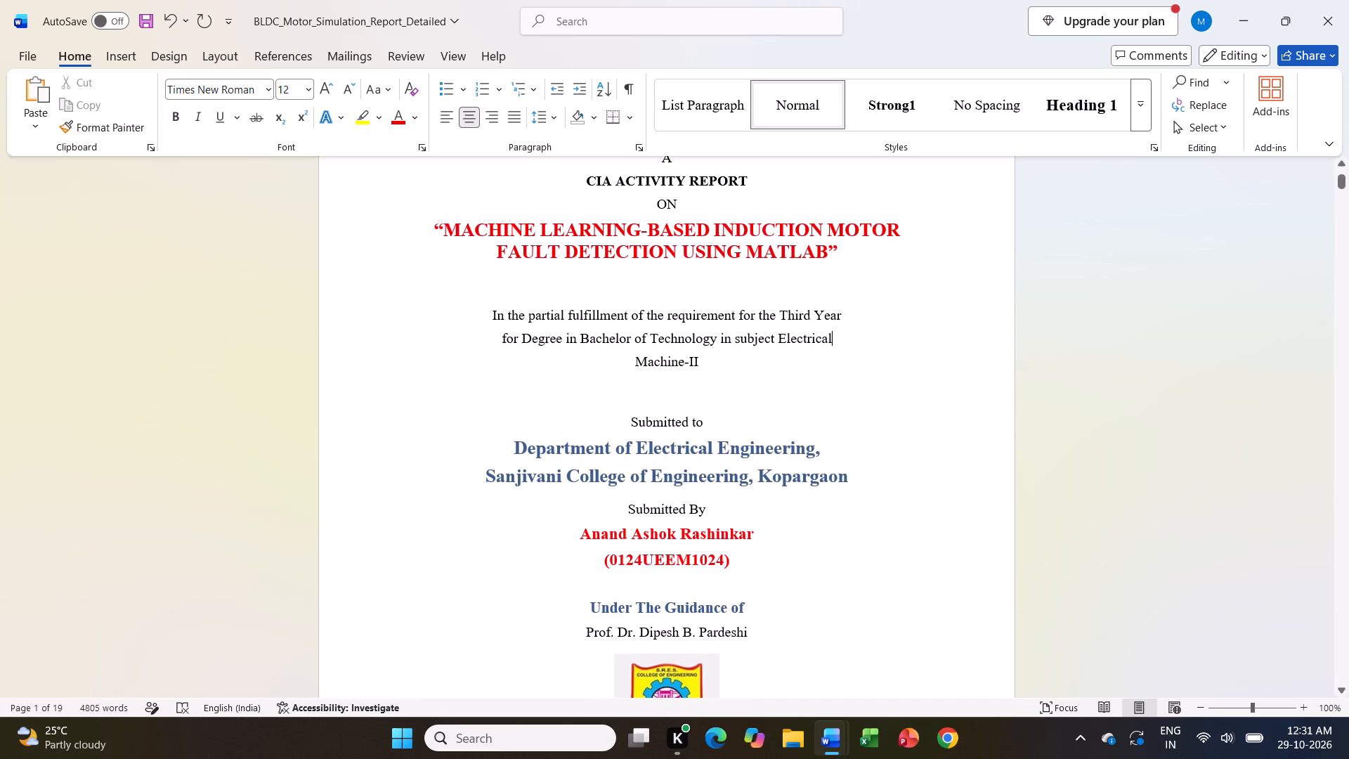
pyautogui.scroll(-2, 1116, 469)
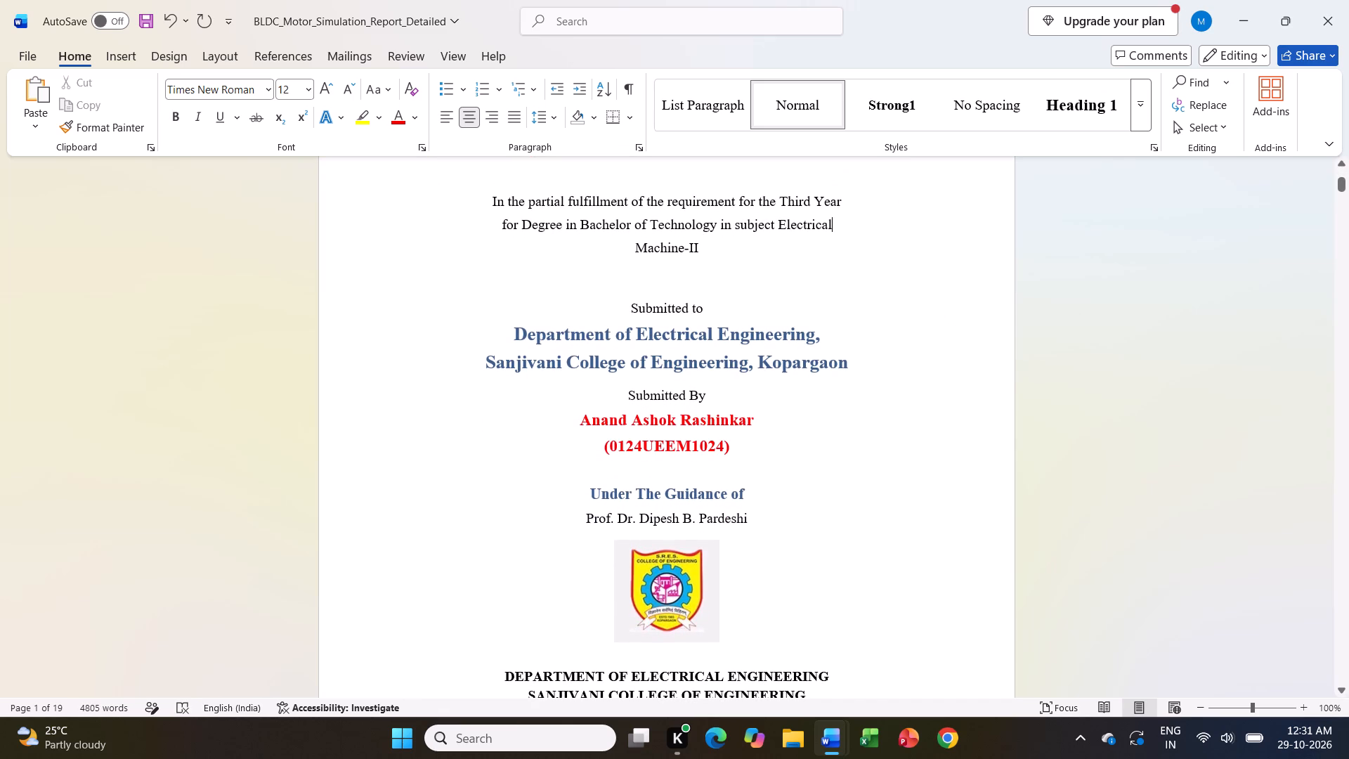
pyautogui.click(581, 422)
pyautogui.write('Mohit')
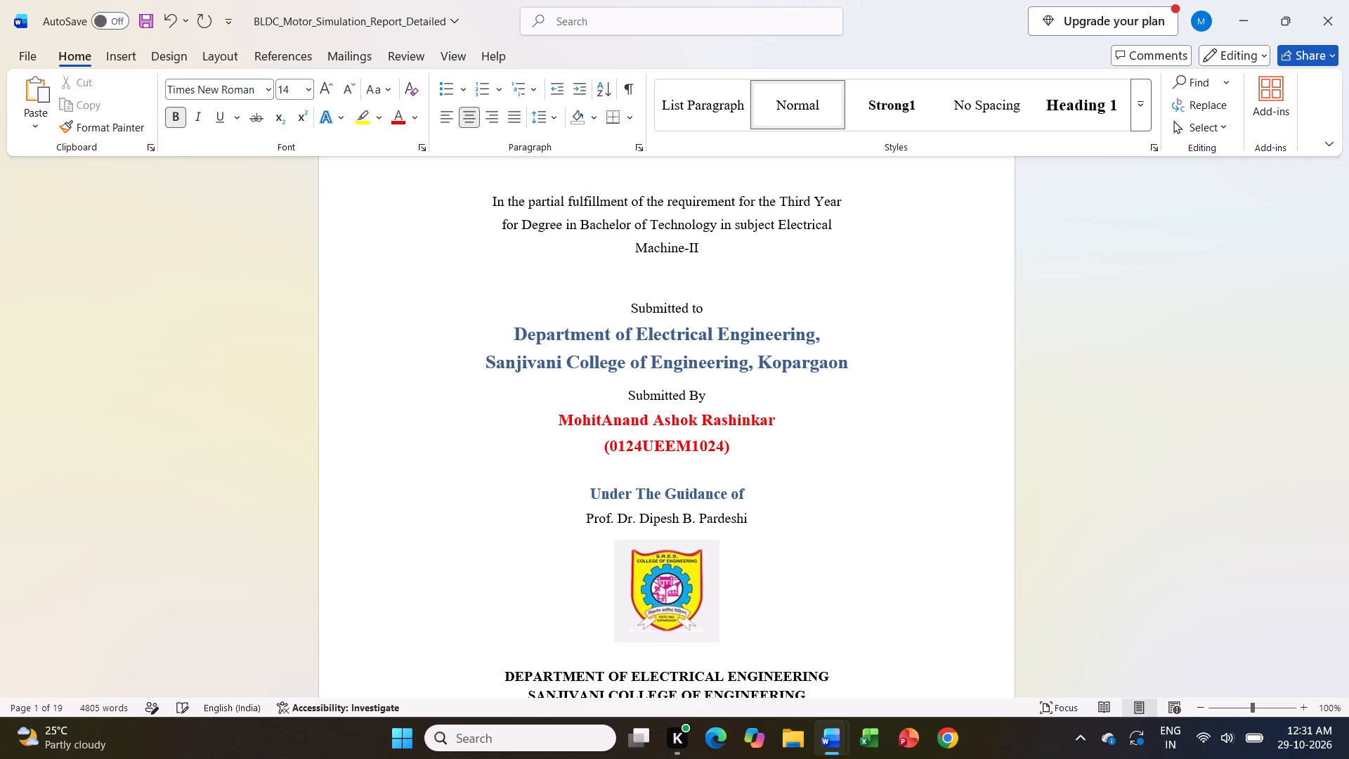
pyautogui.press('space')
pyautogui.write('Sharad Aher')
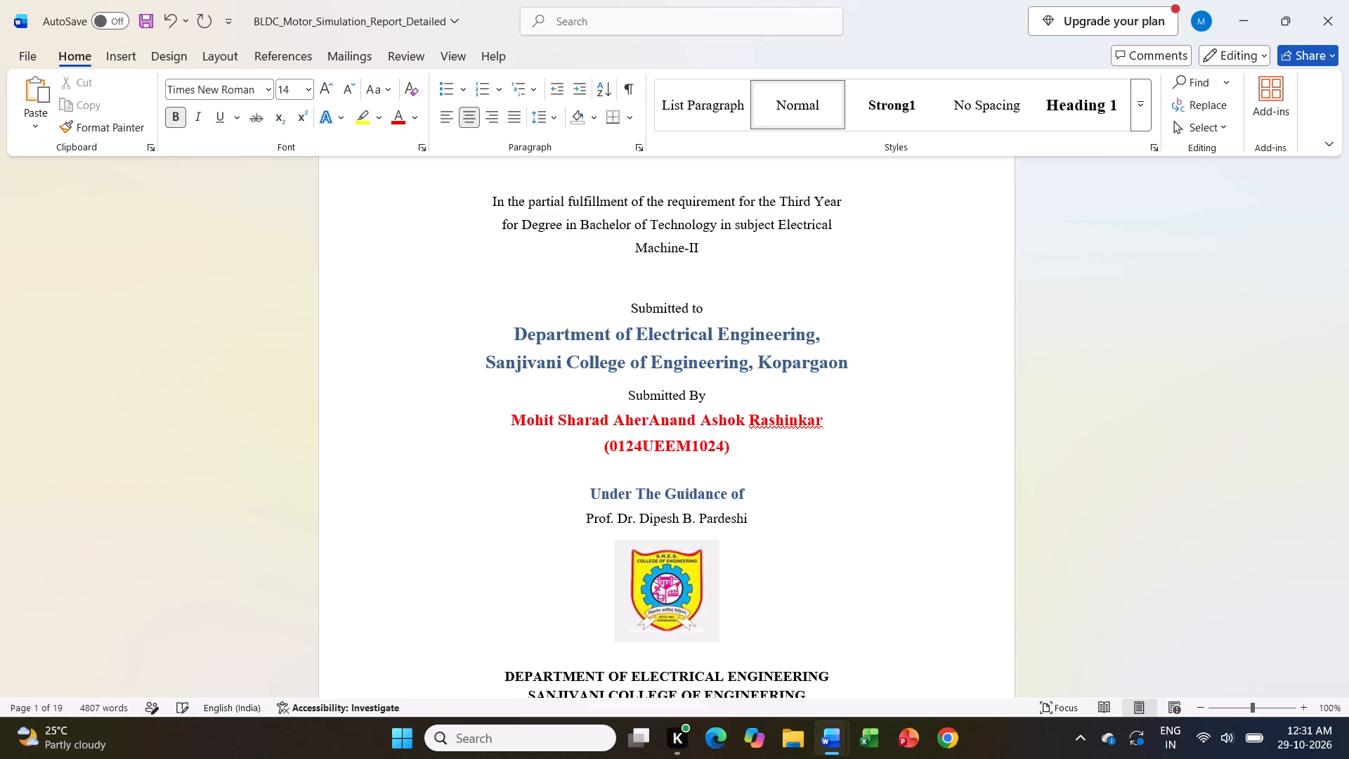
pyautogui.click(826, 416)
pyautogui.press('BackSpace')
pyautogui.press('BackSpace')
pyautogui.press('BackSpace')
pyautogui.press('BackSpace')
pyautogui.press('BackSpace')
pyautogui.press('BackSpace')
pyautogui.press('BackSpace')
pyautogui.press('BackSpace')
pyautogui.press('BackSpace')
pyautogui.press('BackSpace')
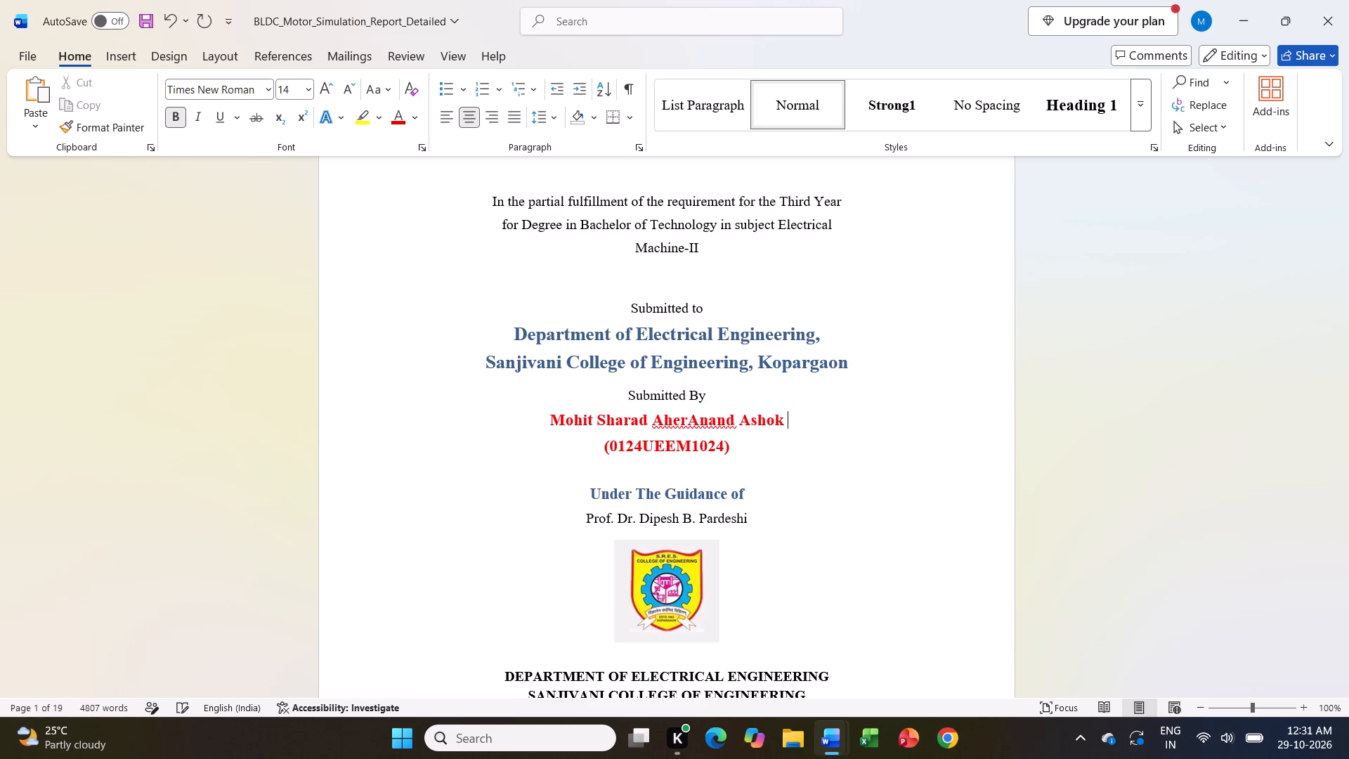
pyautogui.press('BackSpace')
pyautogui.press('BackSpace')
pyautogui.press('BackSpace')
pyautogui.press('BackSpace')
pyautogui.press('BackSpace')
pyautogui.press('BackSpace')
pyautogui.press('BackSpace')
pyautogui.press('BackSpace')
pyautogui.press('BackSpace')
pyautogui.press('BackSpace')
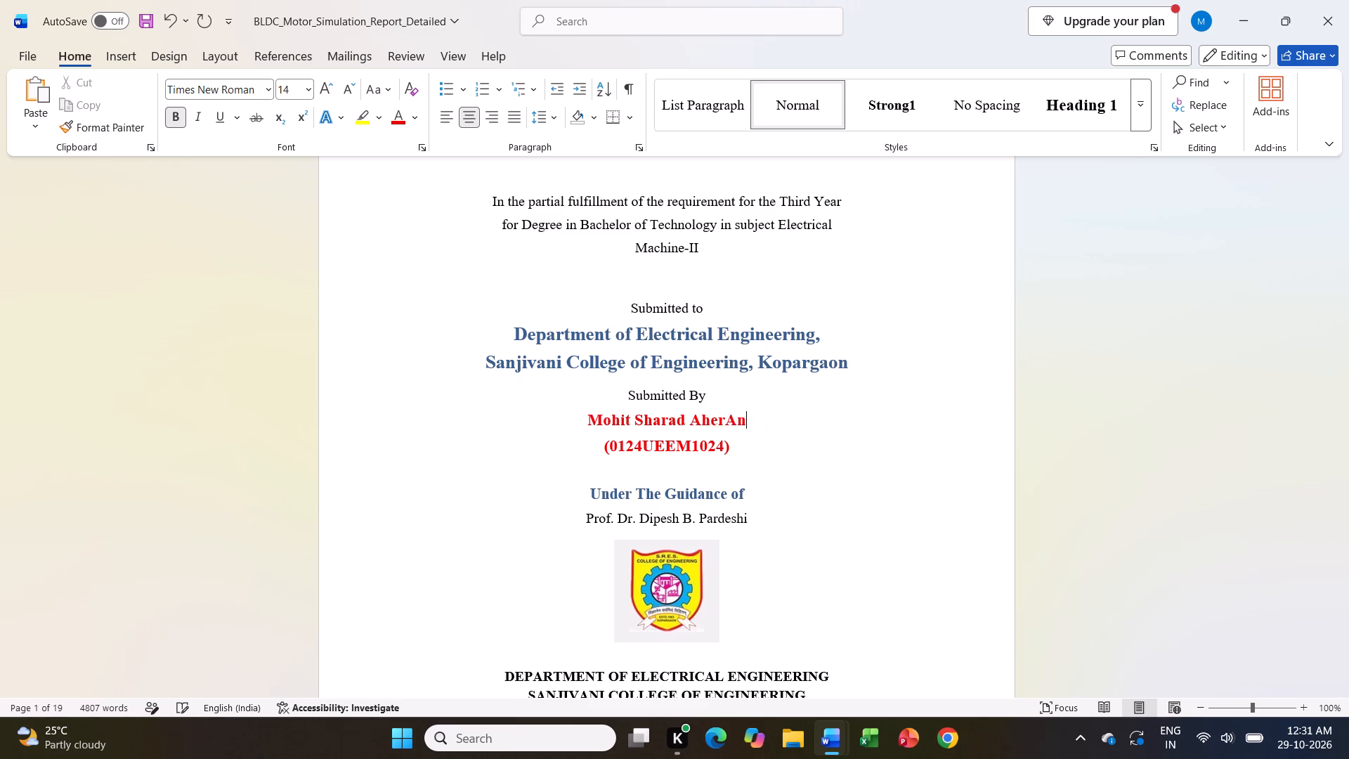
pyautogui.press('BackSpace')
pyautogui.press('BackSpace')
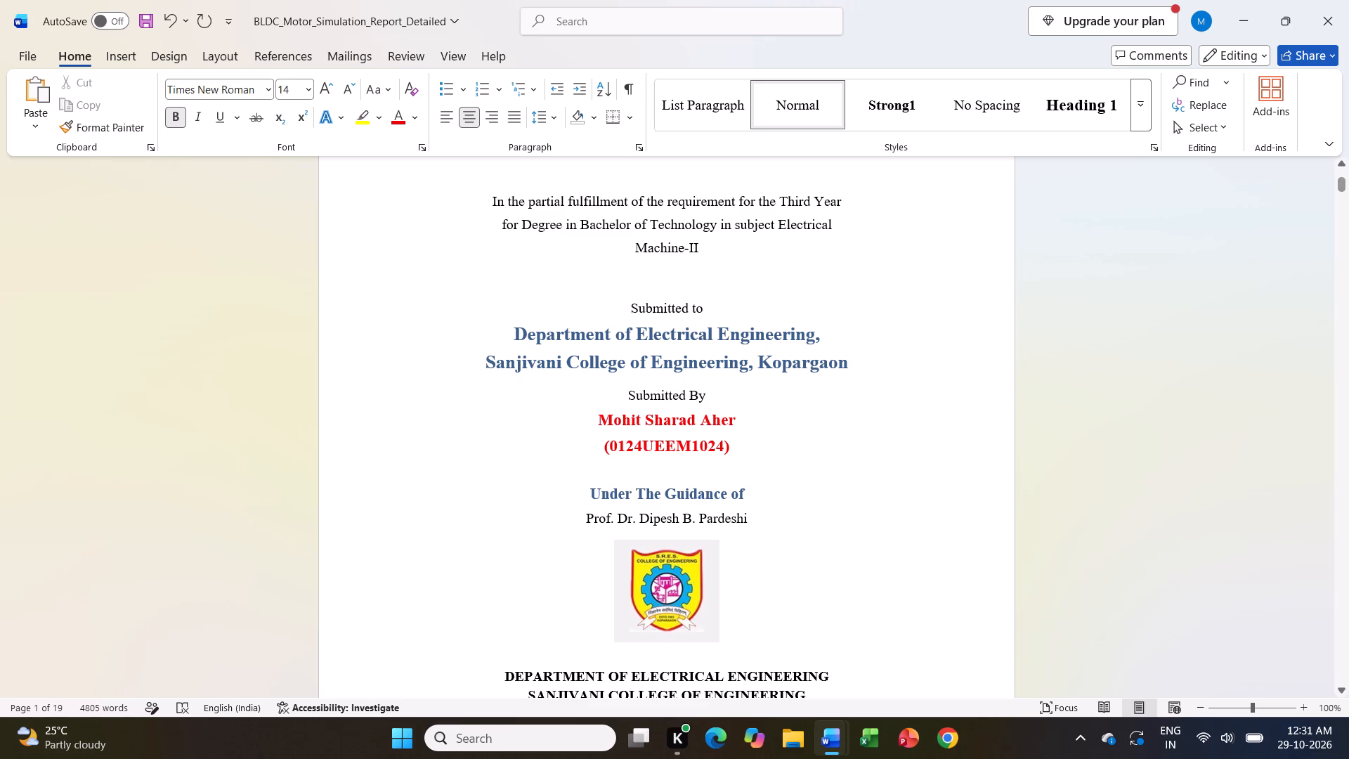
# Change the last two digits of the cover page's student registration number to match the Machine 2 CIA Report.
pyautogui.click(721, 445)
pyautogui.press('BackSpace')
pyautogui.press('BackSpace')
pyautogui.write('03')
# Change the last two digits of the PRN number in the certificate text to match the cover page.
pyautogui.scroll(-1, 768, 528)
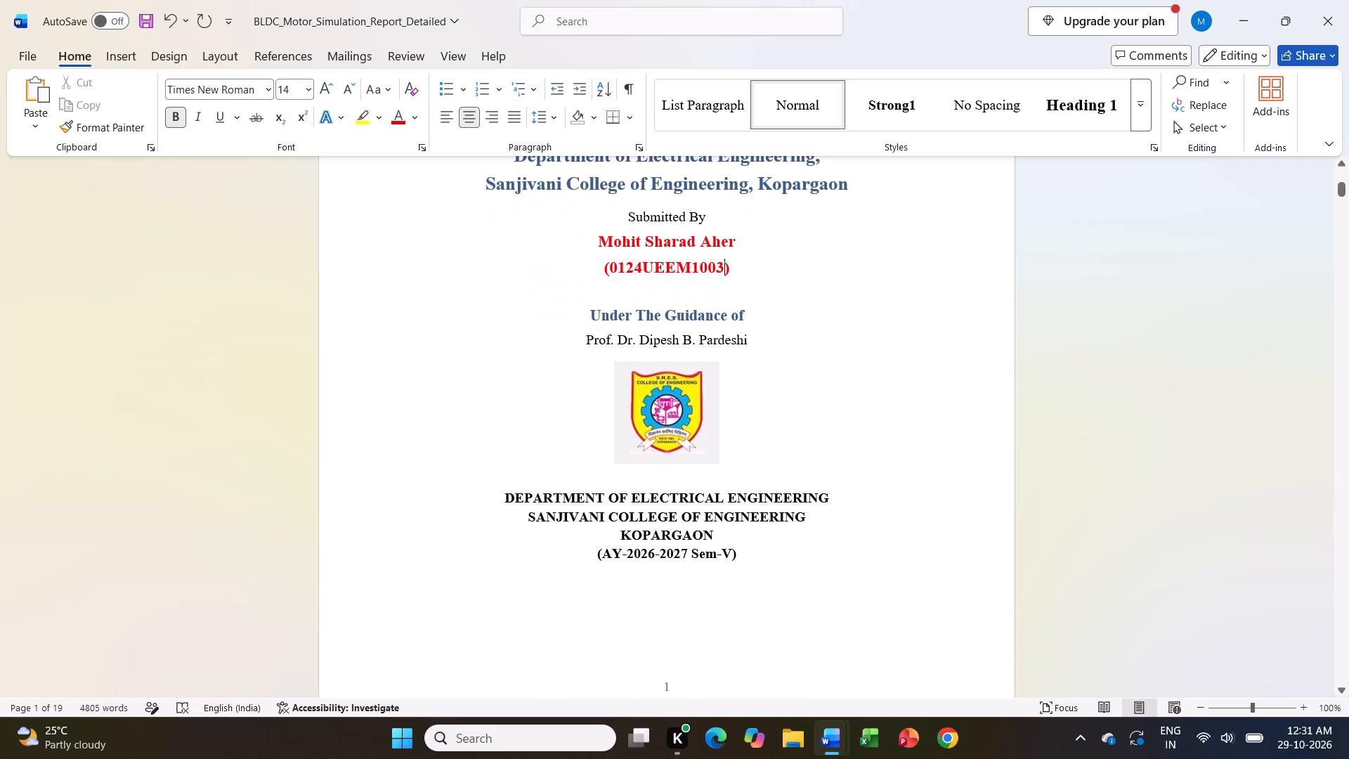
pyautogui.scroll(2, 768, 528)
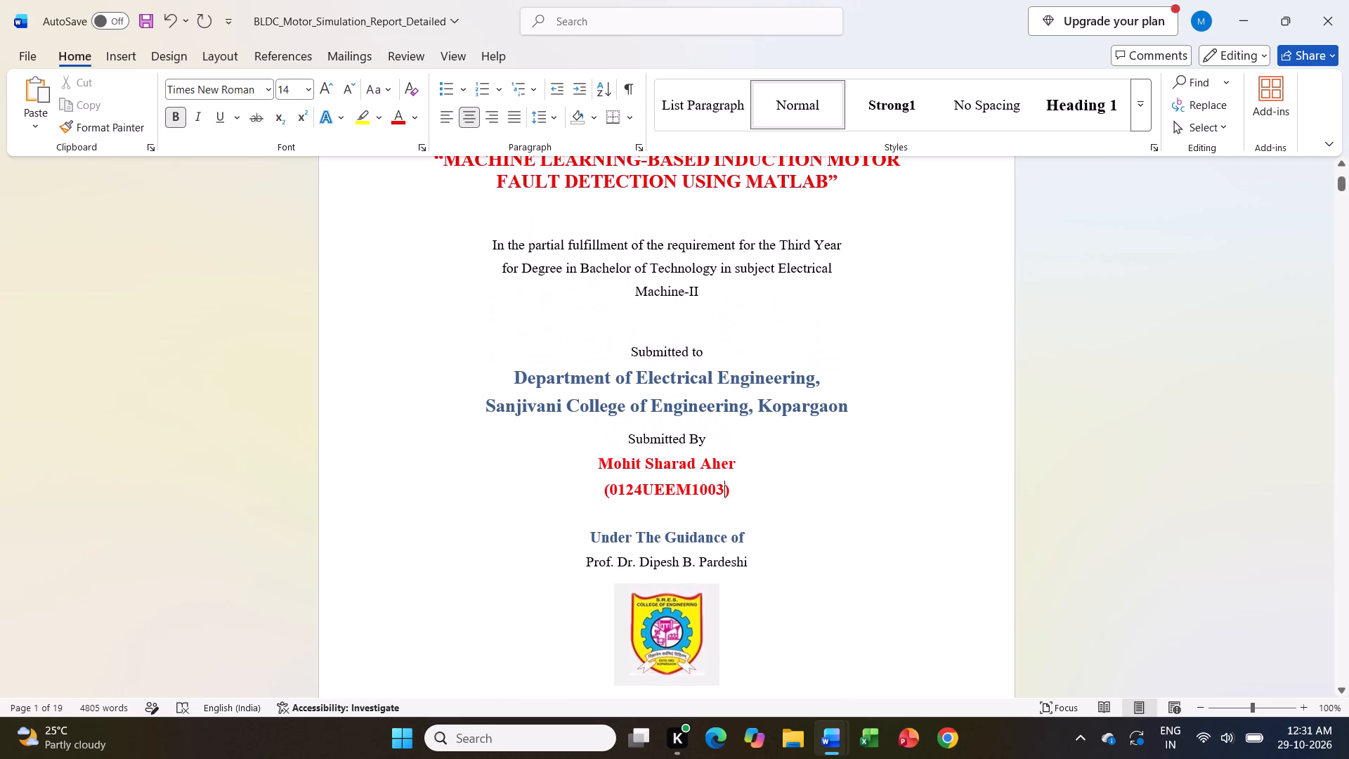
pyautogui.scroll(3, 768, 528)
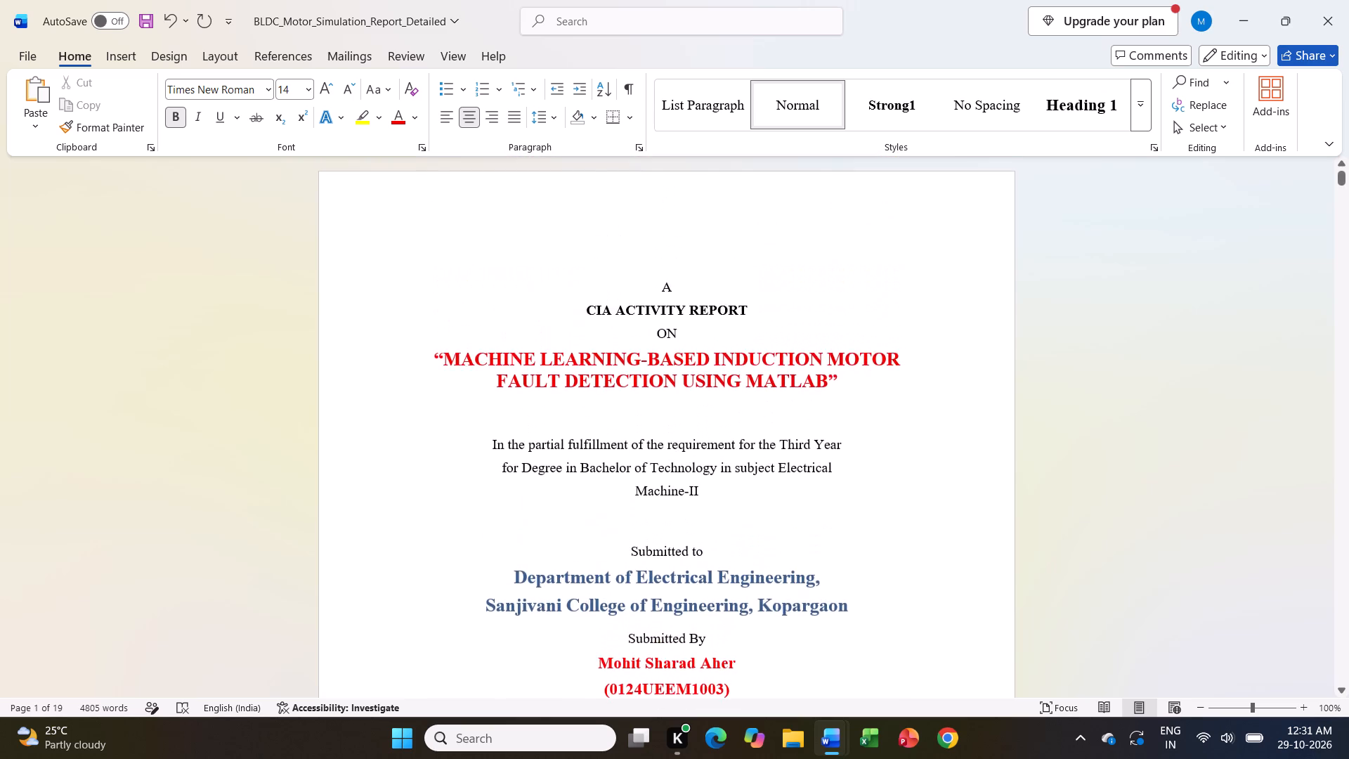
pyautogui.scroll(-5, 768, 528)
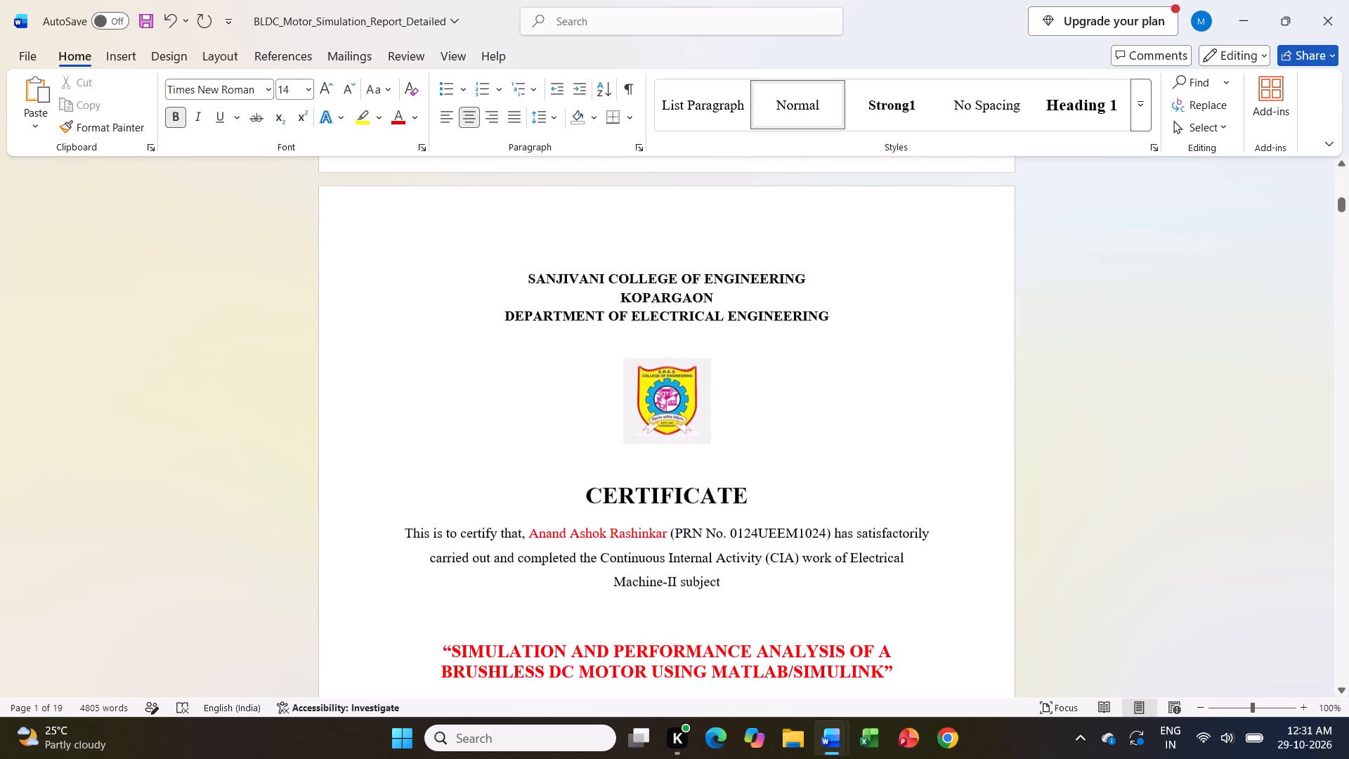
pyautogui.click(823, 534)
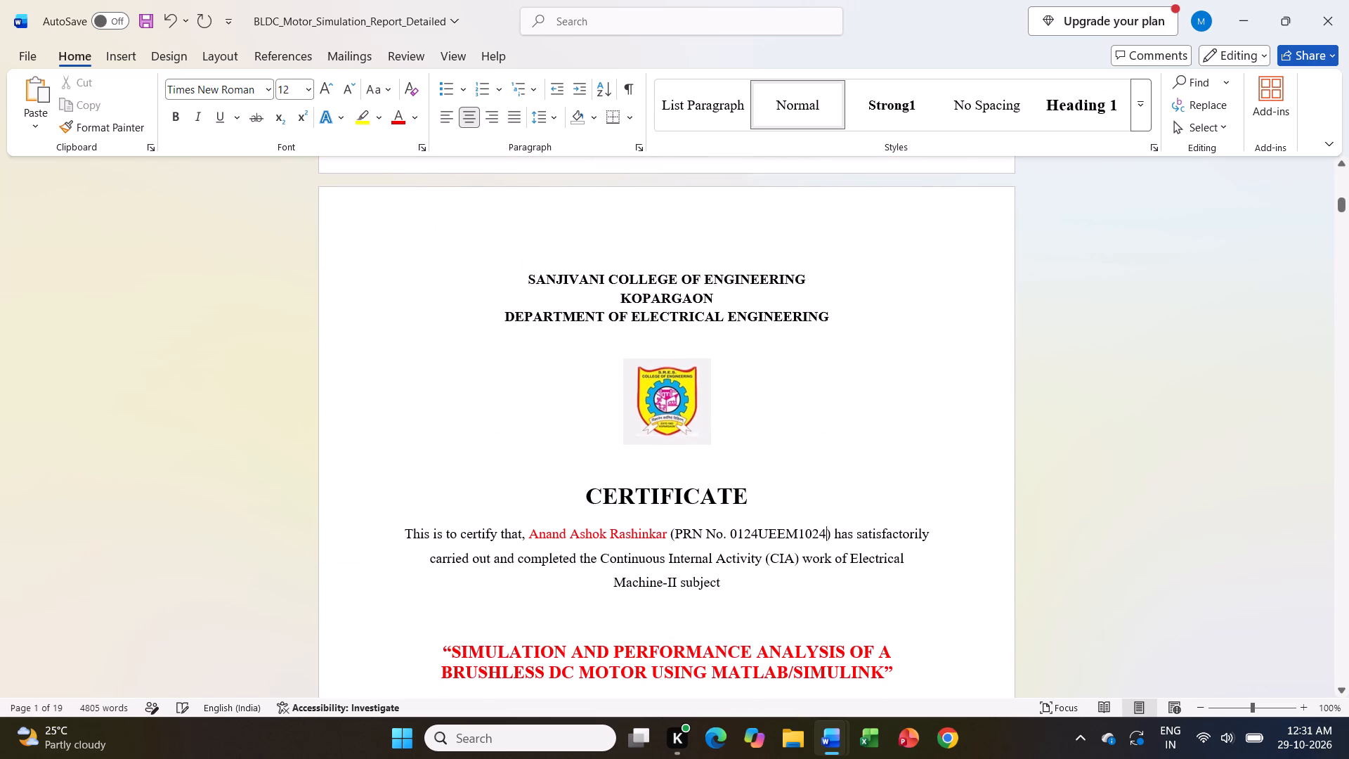
pyautogui.press('BackSpace')
pyautogui.press('BackSpace')
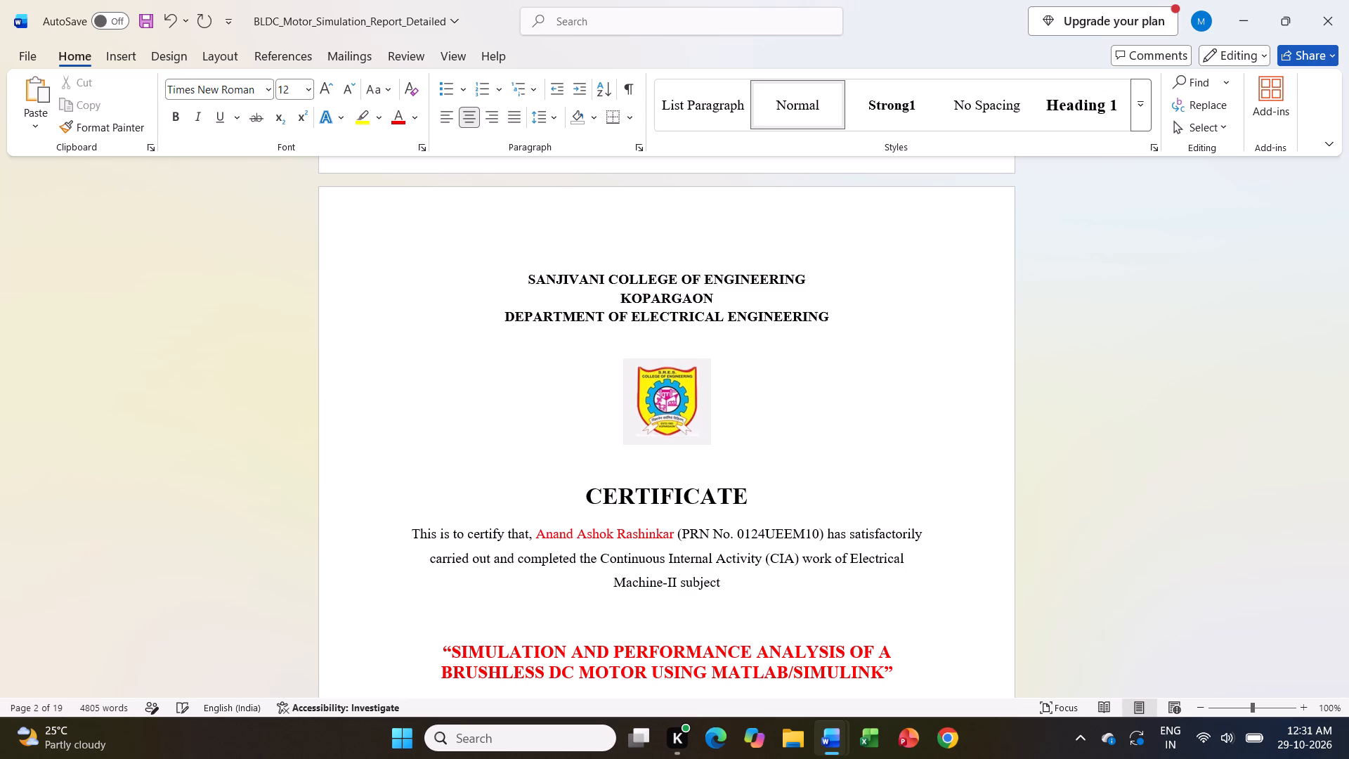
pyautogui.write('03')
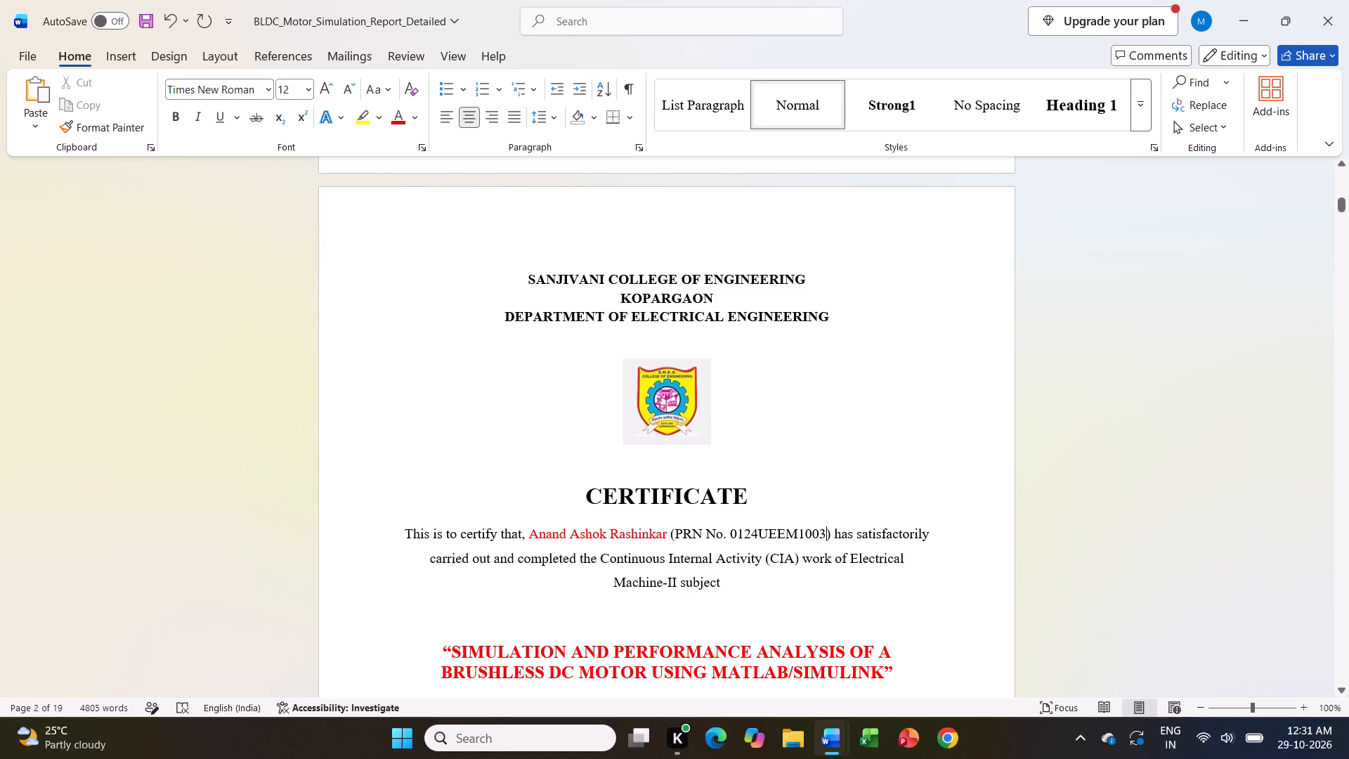
# Replace the red student name in the certificate text with the student name from the cover page.
pyautogui.click(665, 536)
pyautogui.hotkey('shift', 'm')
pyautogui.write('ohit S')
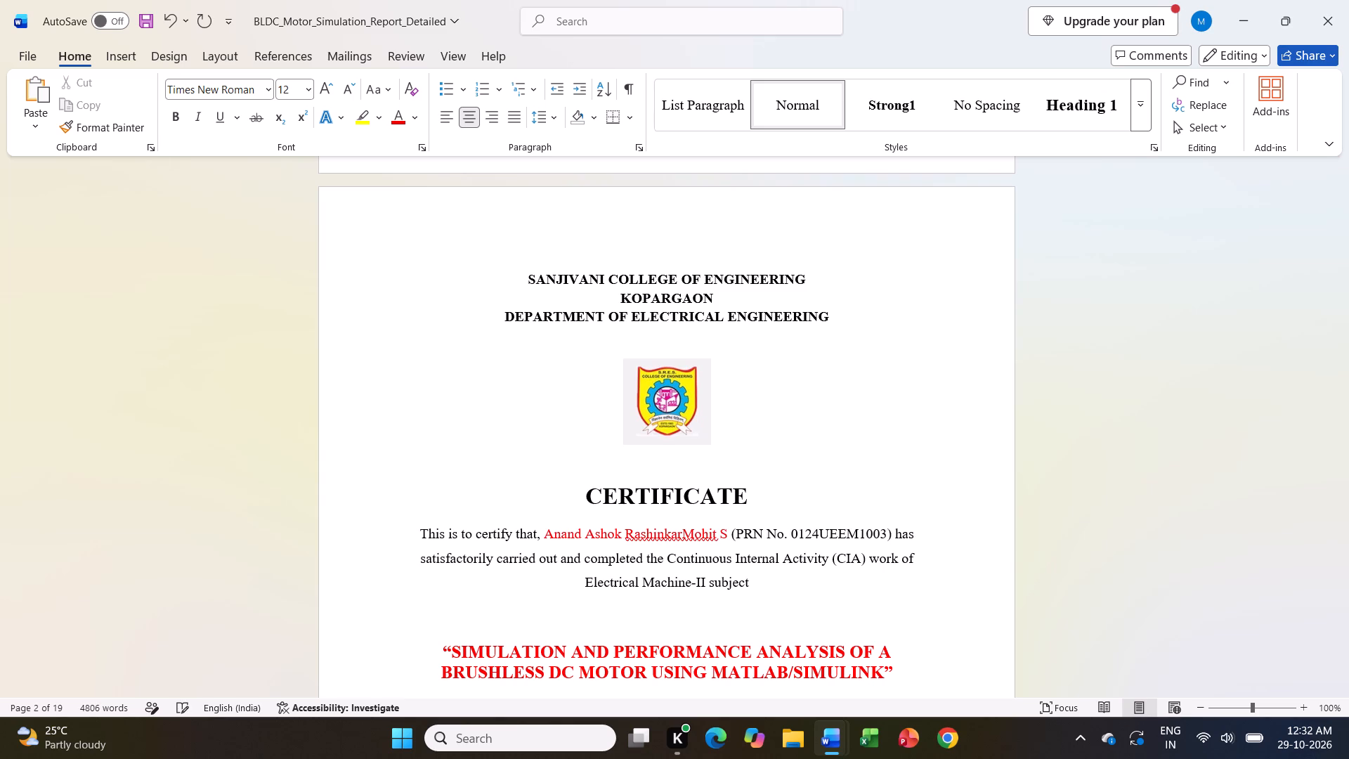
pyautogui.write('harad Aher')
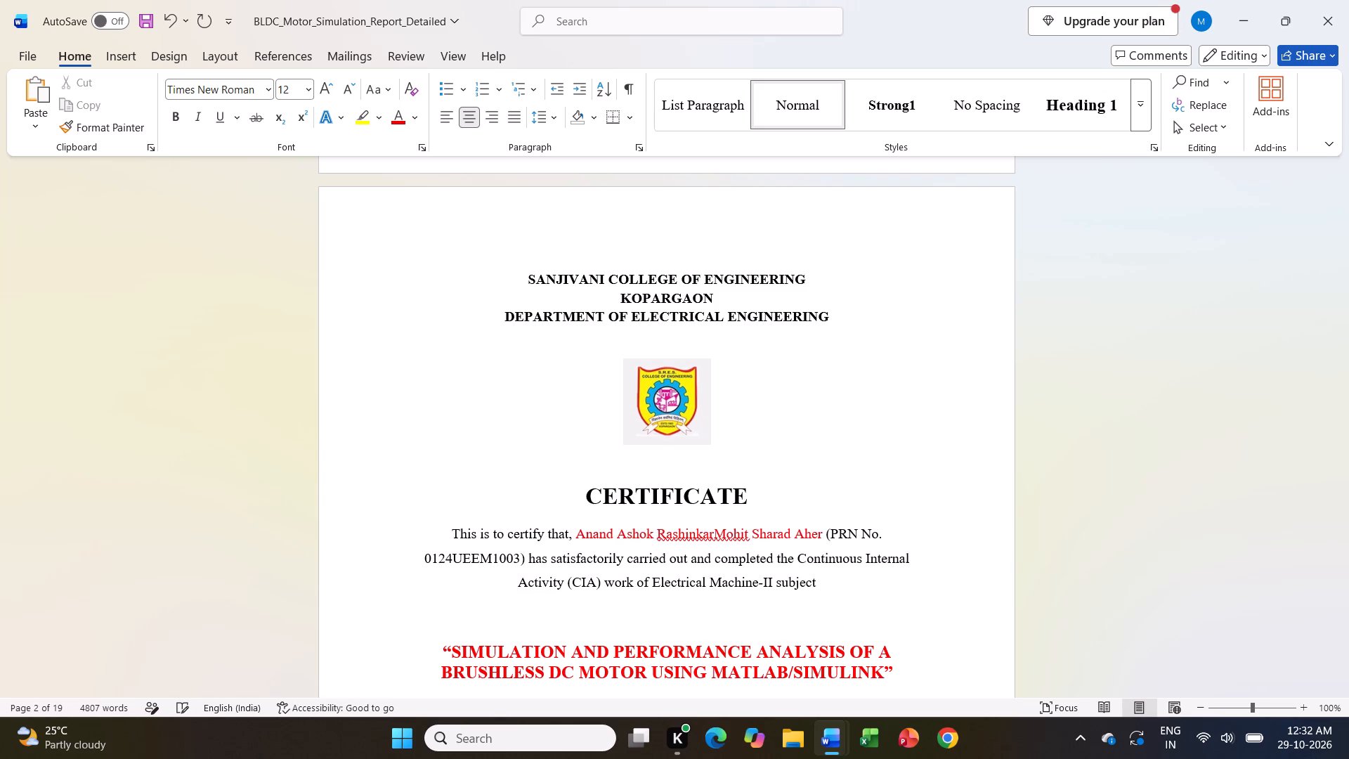
pyautogui.click(717, 534)
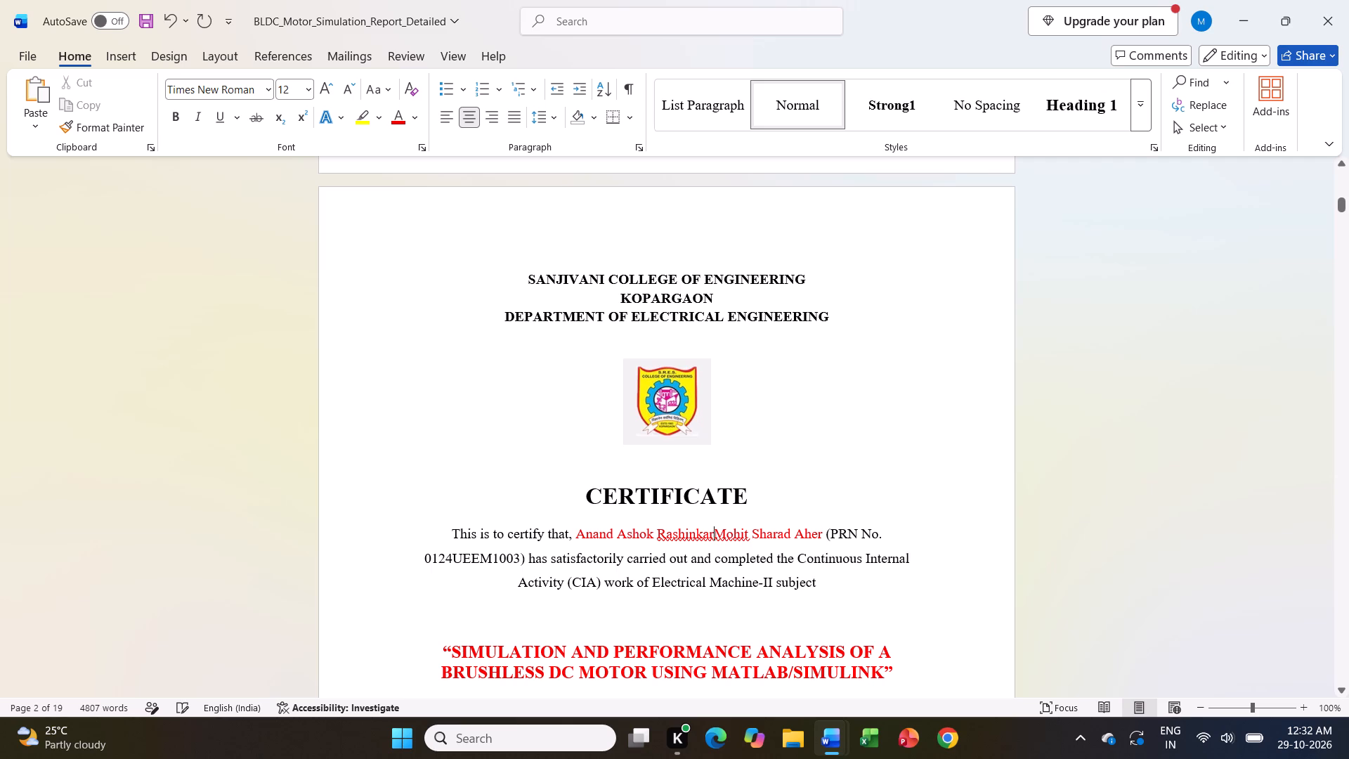
pyautogui.press('BackSpace')
pyautogui.press('BackSpace')
pyautogui.press('BackSpace')
pyautogui.press('BackSpace')
pyautogui.press('BackSpace')
pyautogui.press('BackSpace')
pyautogui.press('BackSpace')
pyautogui.press('BackSpace')
pyautogui.press('BackSpace')
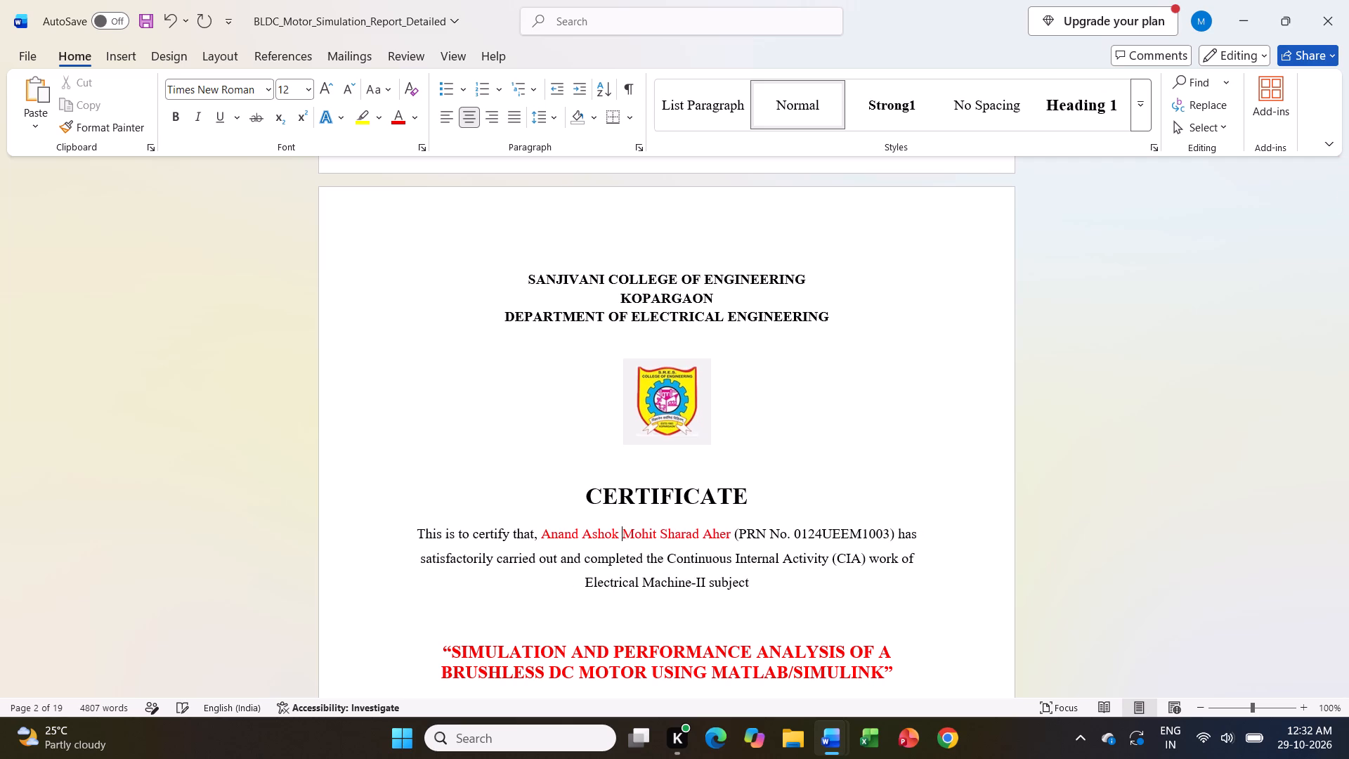
pyautogui.press('BackSpace')
pyautogui.press('BackSpace')
pyautogui.press('BackSpace')
pyautogui.press('BackSpace')
pyautogui.press('BackSpace')
pyautogui.press('BackSpace')
pyautogui.press('BackSpace')
pyautogui.press('BackSpace')
pyautogui.press('BackSpace')
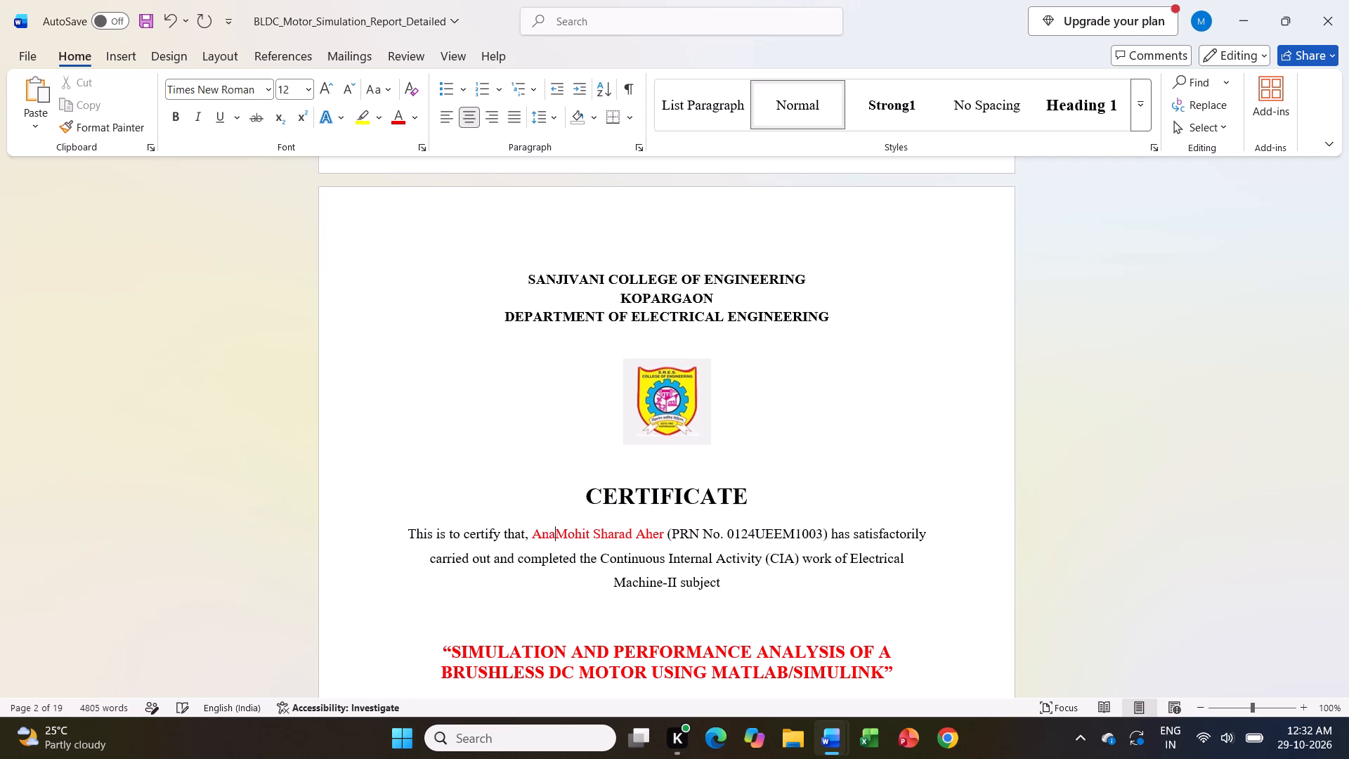
pyautogui.press('BackSpace')
pyautogui.press('BackSpace')
pyautogui.press('BackSpace')
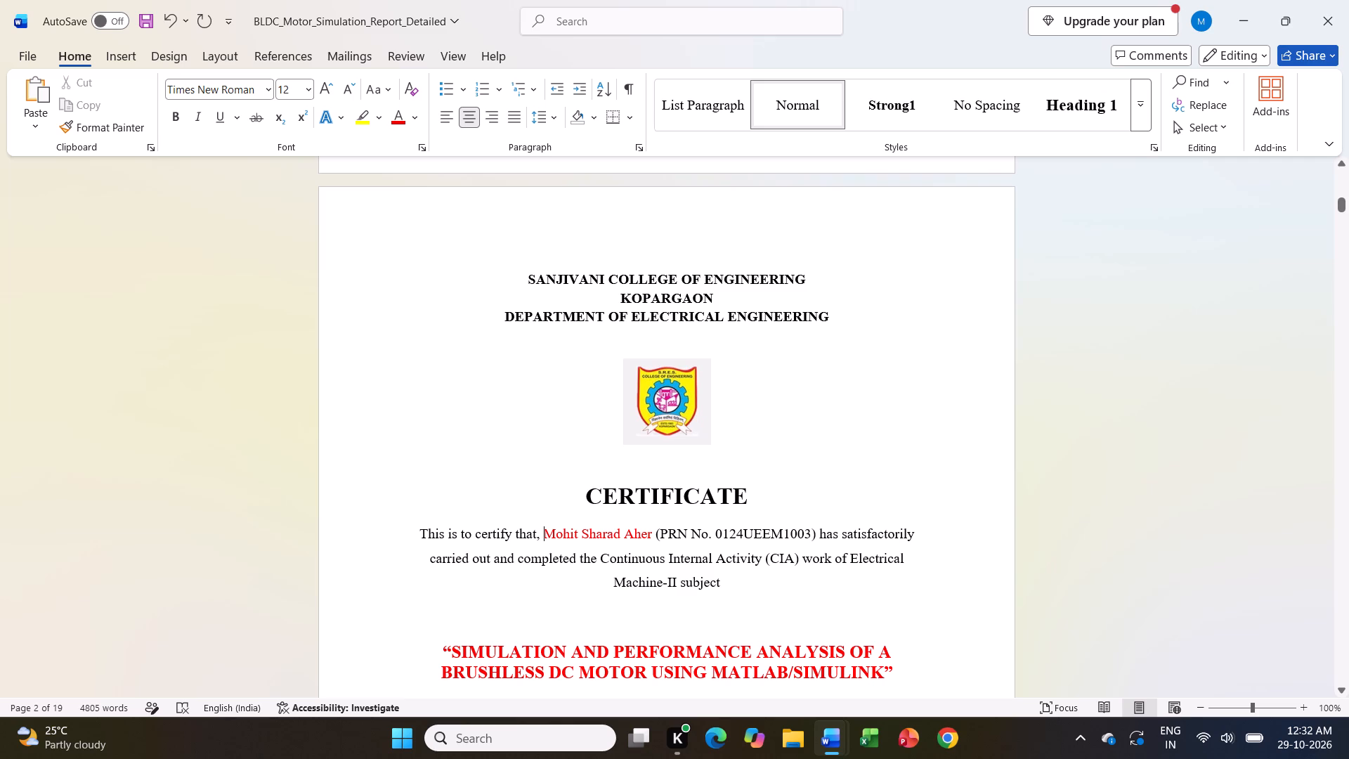
# Replace the BLDC project title on the certificate with the cover page title "MACHINE LEARNING-BASED INDUCTION MOTOR FAULT DETECTION USING MATLAB", keeping the quotation marks.
pyautogui.scroll(-1, 667, 578)
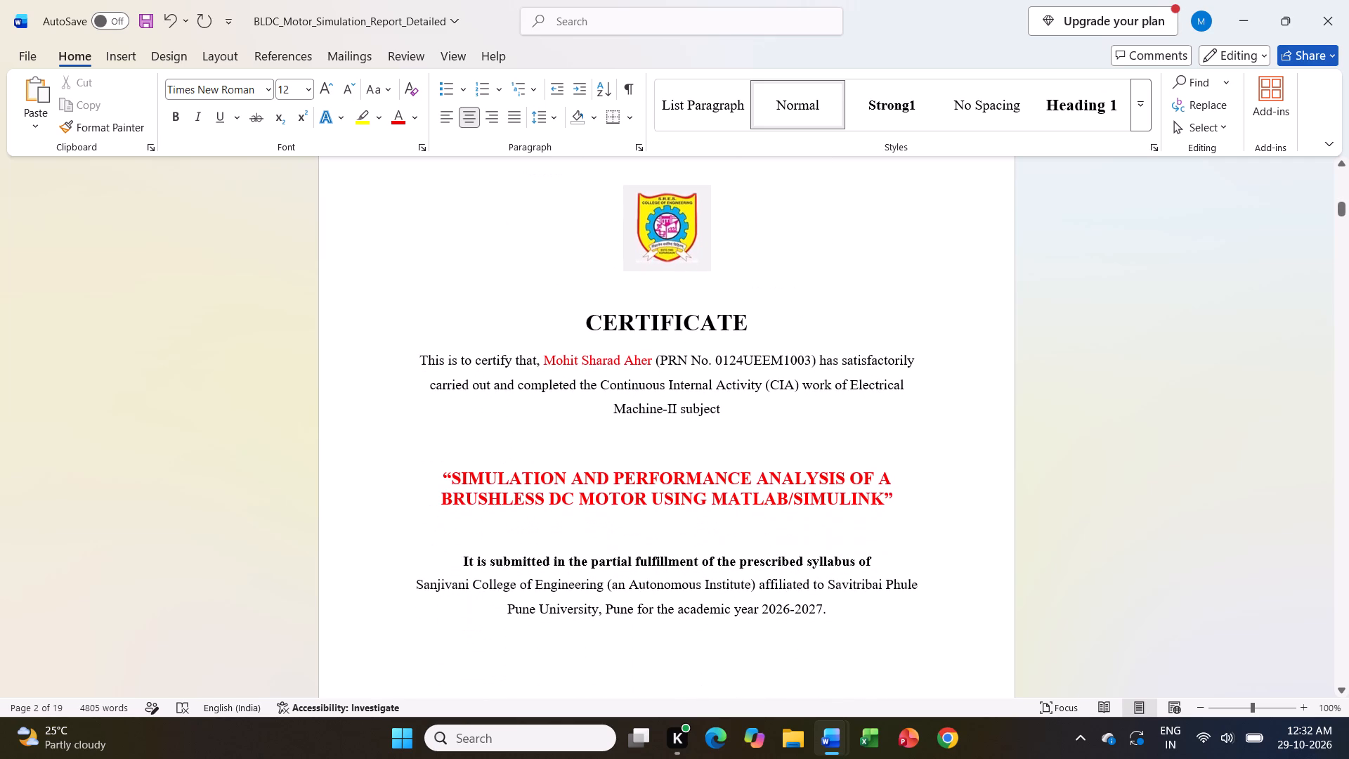
pyautogui.scroll(6, 667, 578)
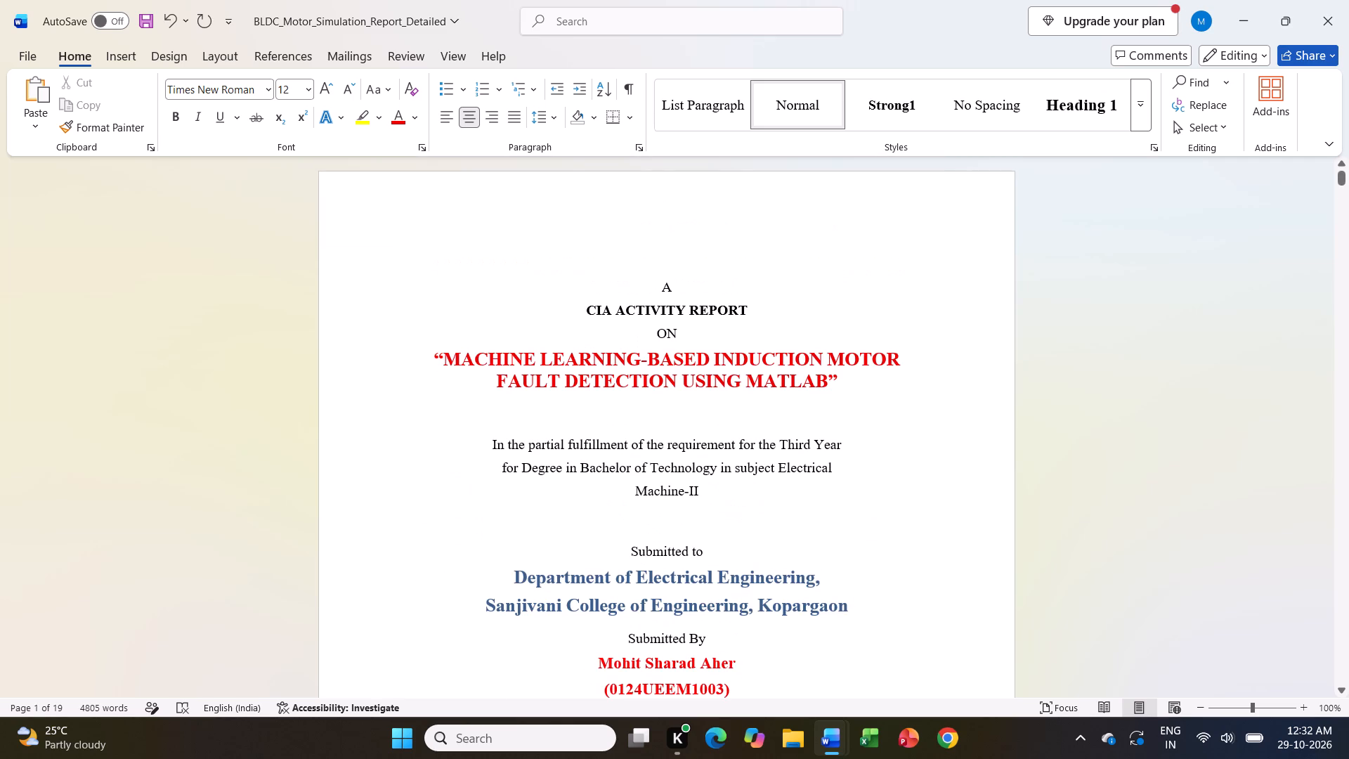
pyautogui.click(763, 682)
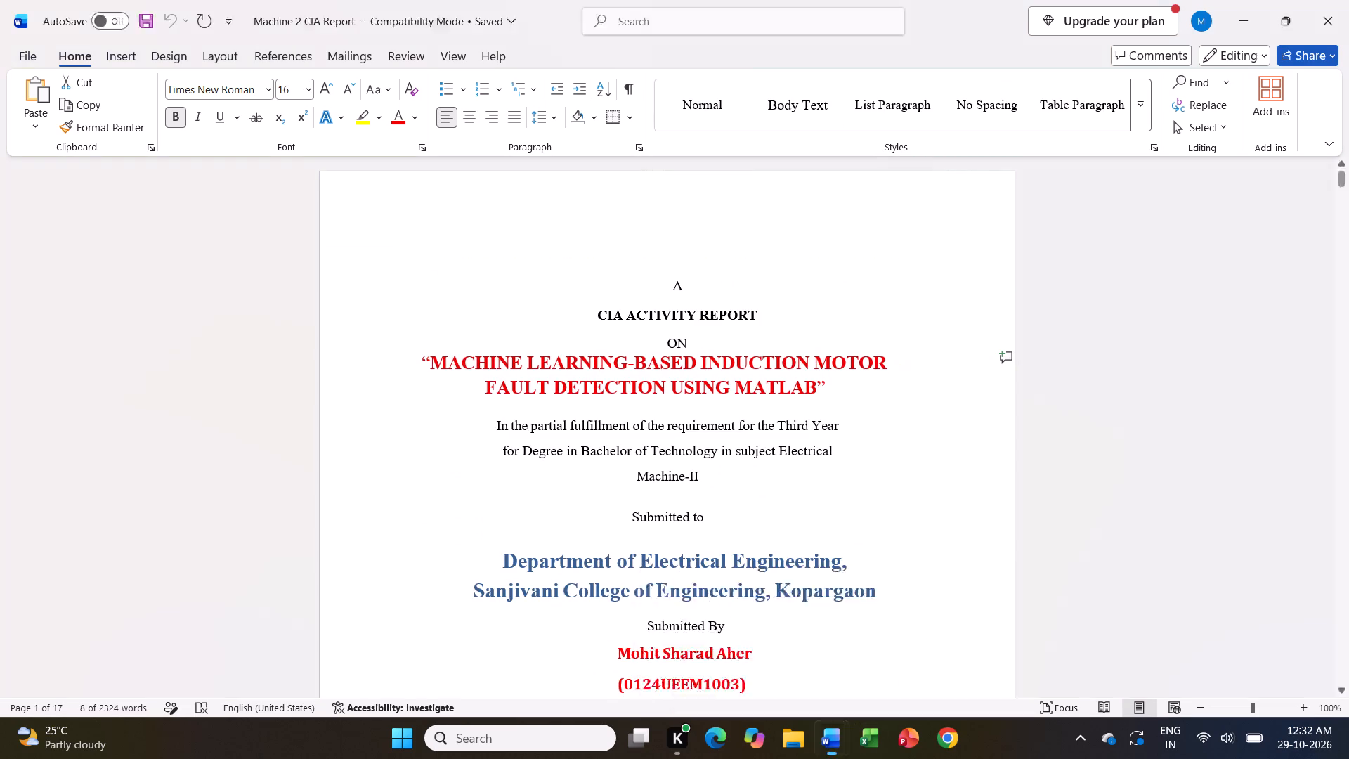
pyautogui.scroll(-4, 705, 575)
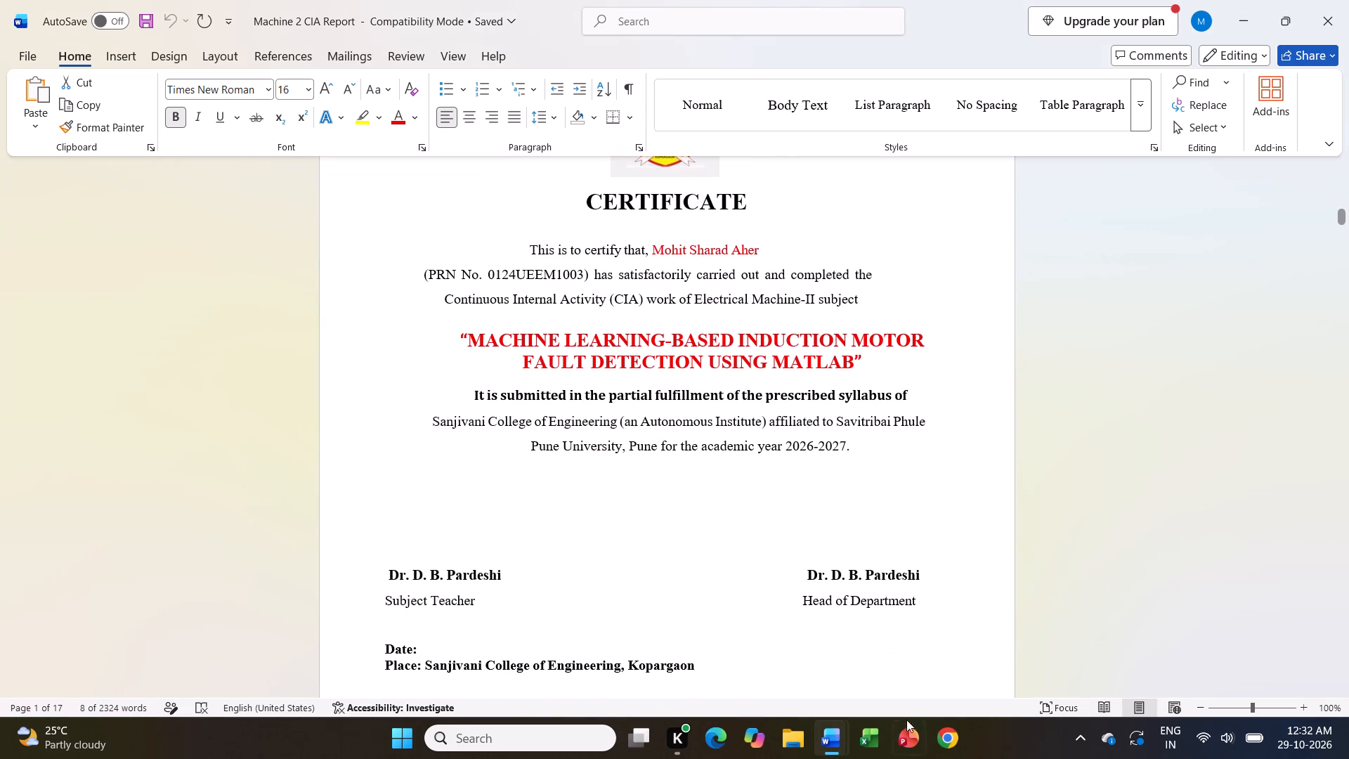
pyautogui.click(892, 675)
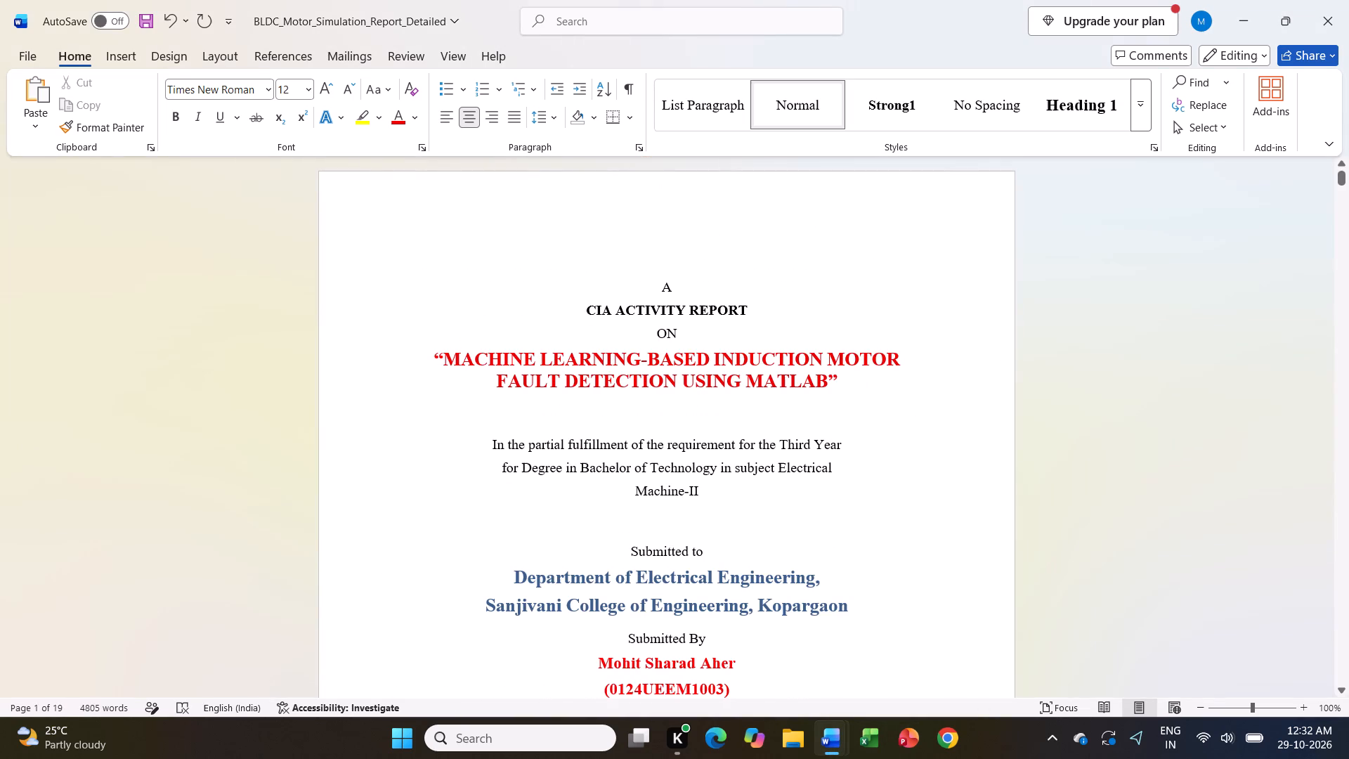
pyautogui.moveTo(444, 358); pyautogui.dragTo(446, 358)
pyautogui.moveTo(446, 358); pyautogui.dragTo(806, 375)
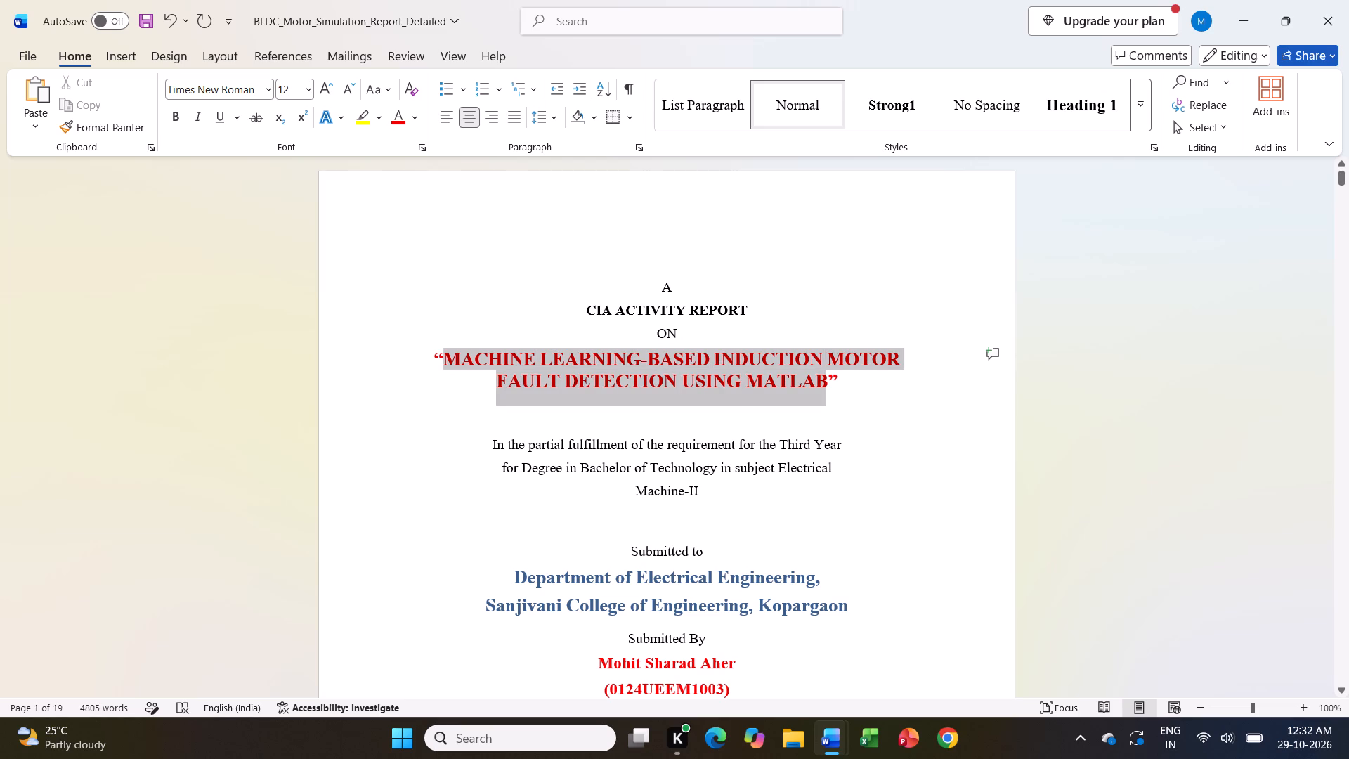
pyautogui.moveTo(806, 375); pyautogui.dragTo(826, 379)
pyautogui.hotkey('ctrl', 'c')
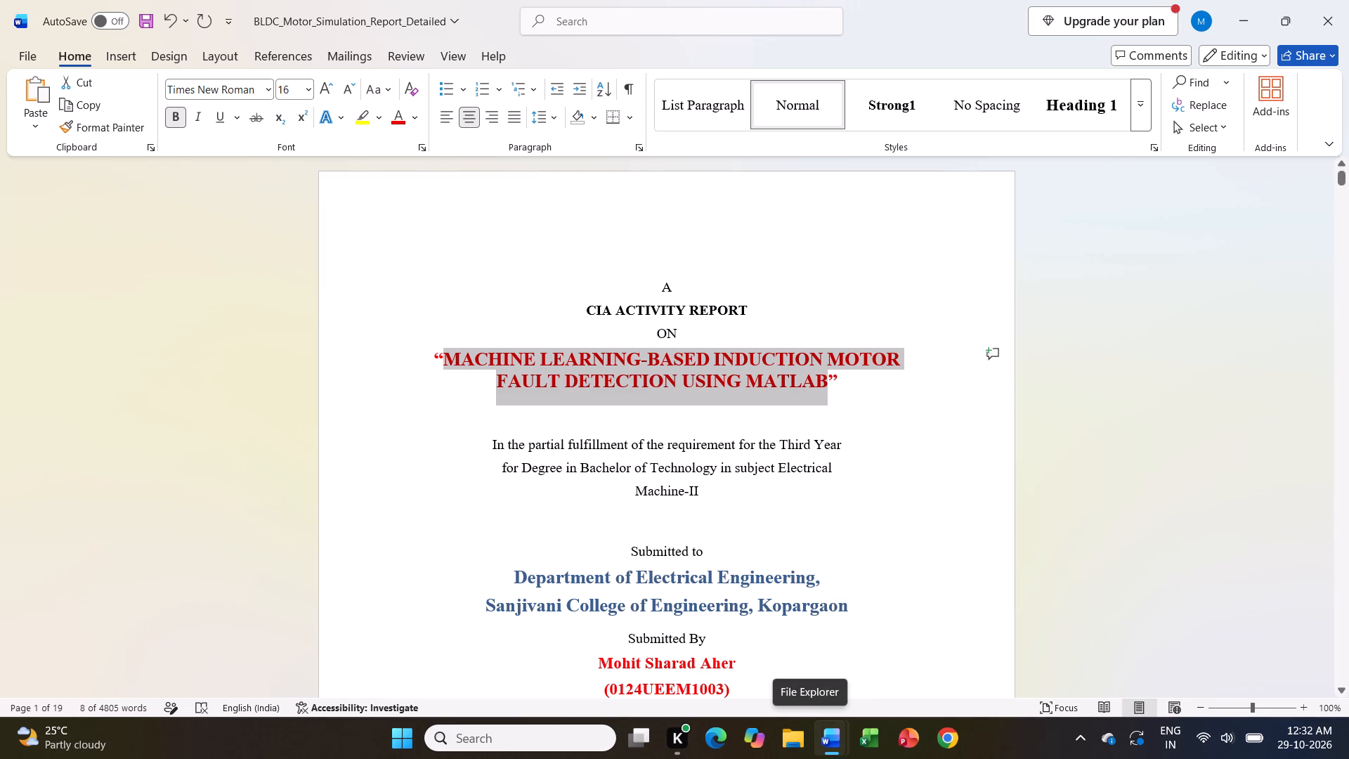
pyautogui.scroll(-5, 724, 586)
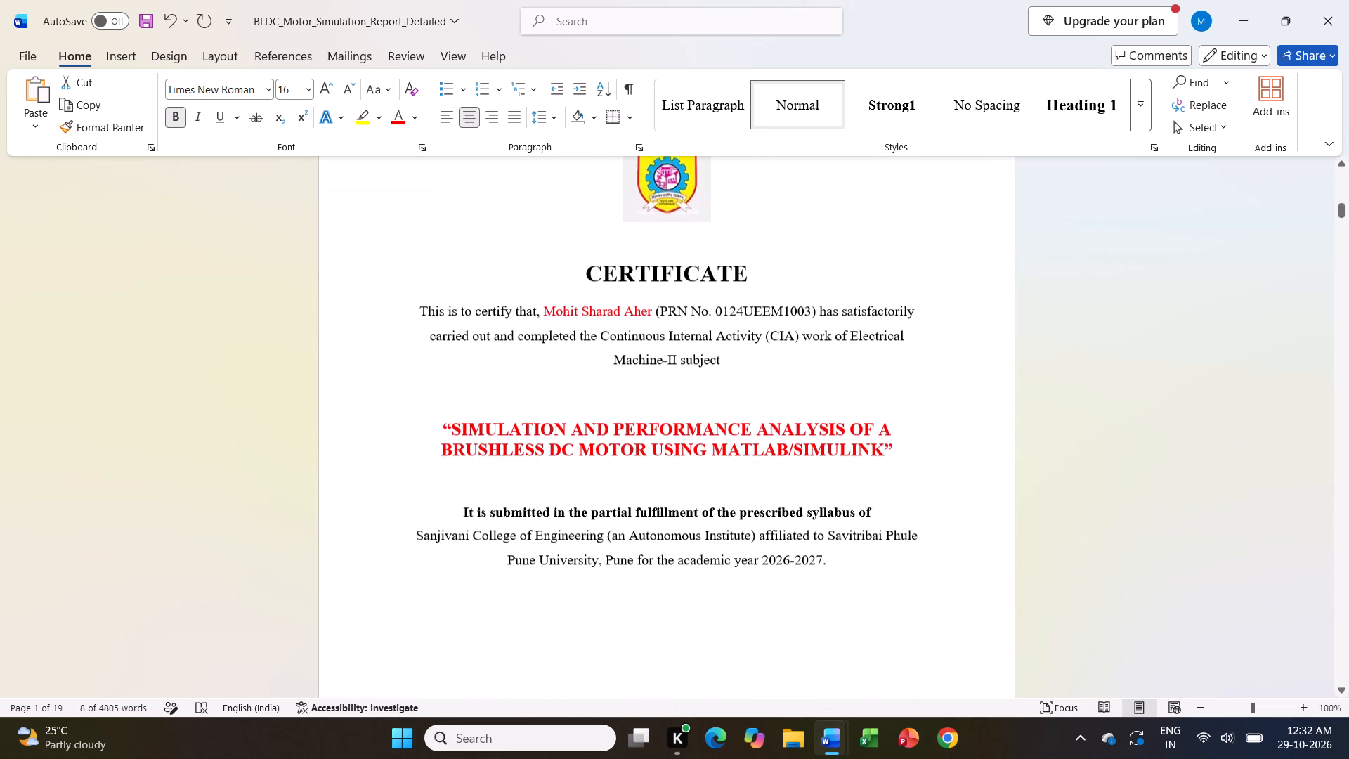
pyautogui.scroll(-1, 724, 586)
pyautogui.moveTo(878, 448); pyautogui.dragTo(868, 448)
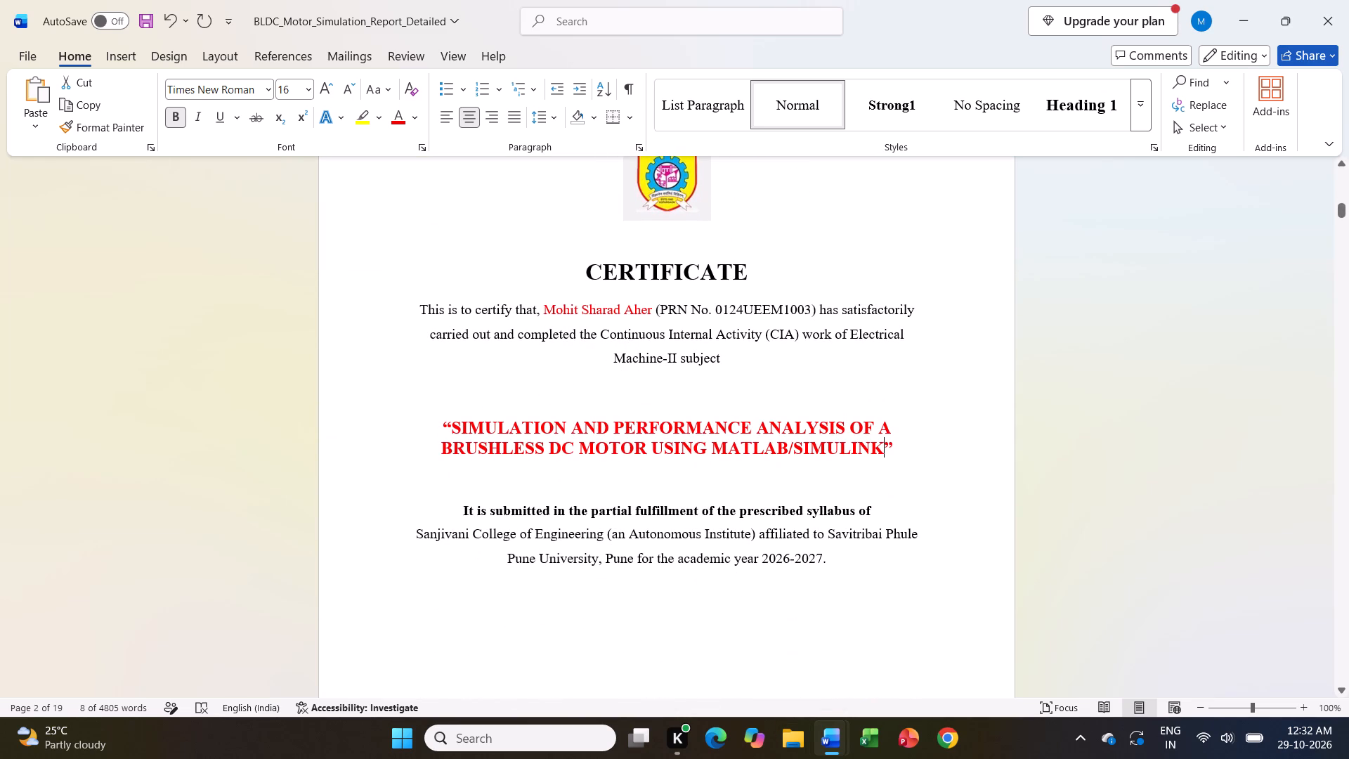
pyautogui.moveTo(868, 448); pyautogui.dragTo(497, 430)
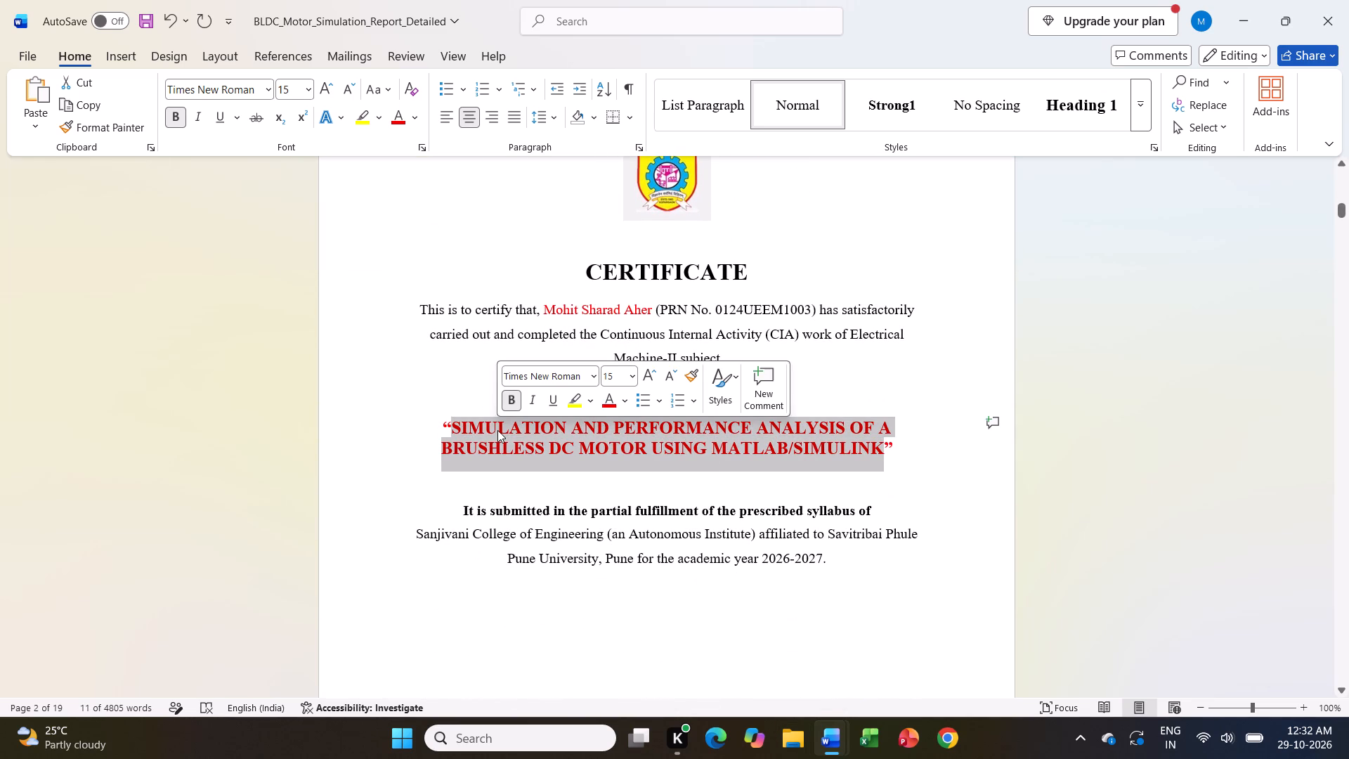
pyautogui.press('BackSpace')
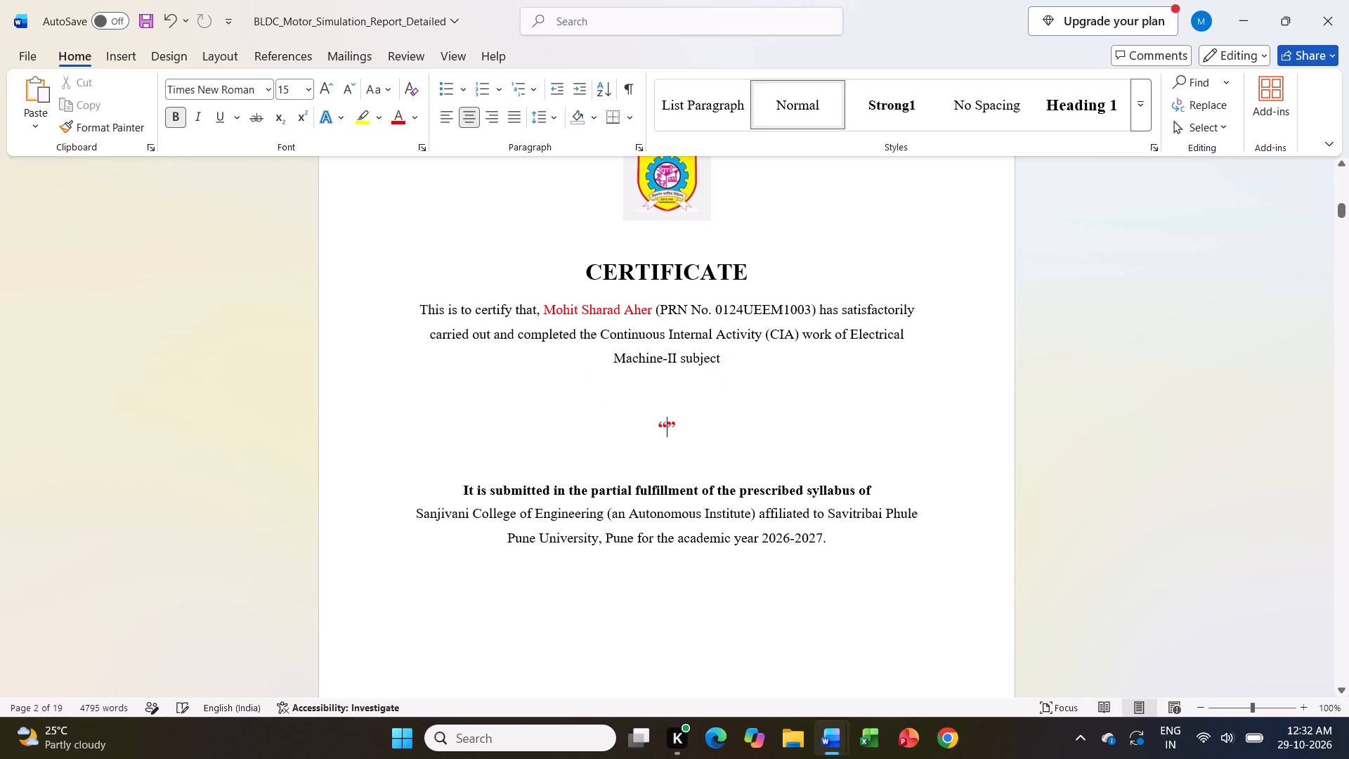
pyautogui.hotkey('ctrl', 'v')
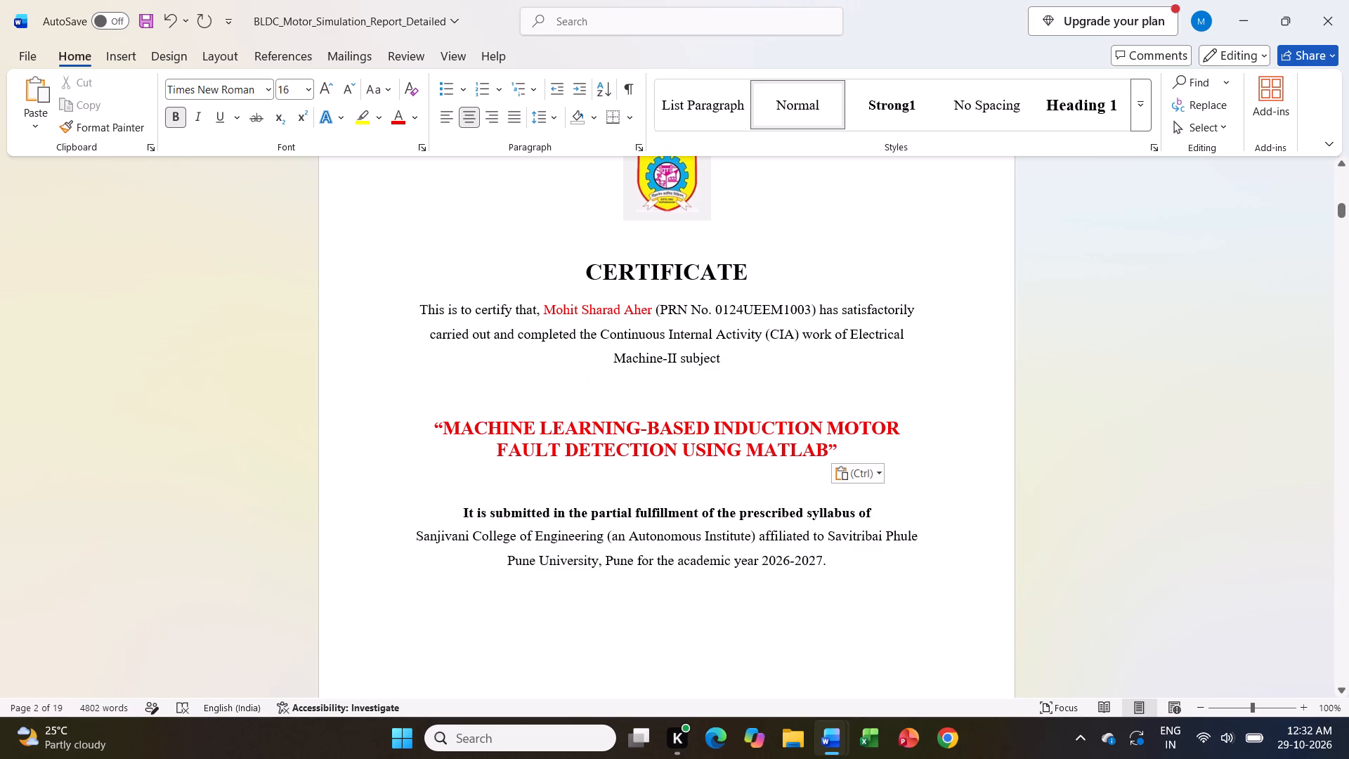
# Delete all the BLDC report content from the ABSTRACT heading through the end of the document.
pyautogui.scroll(-3, 705, 490)
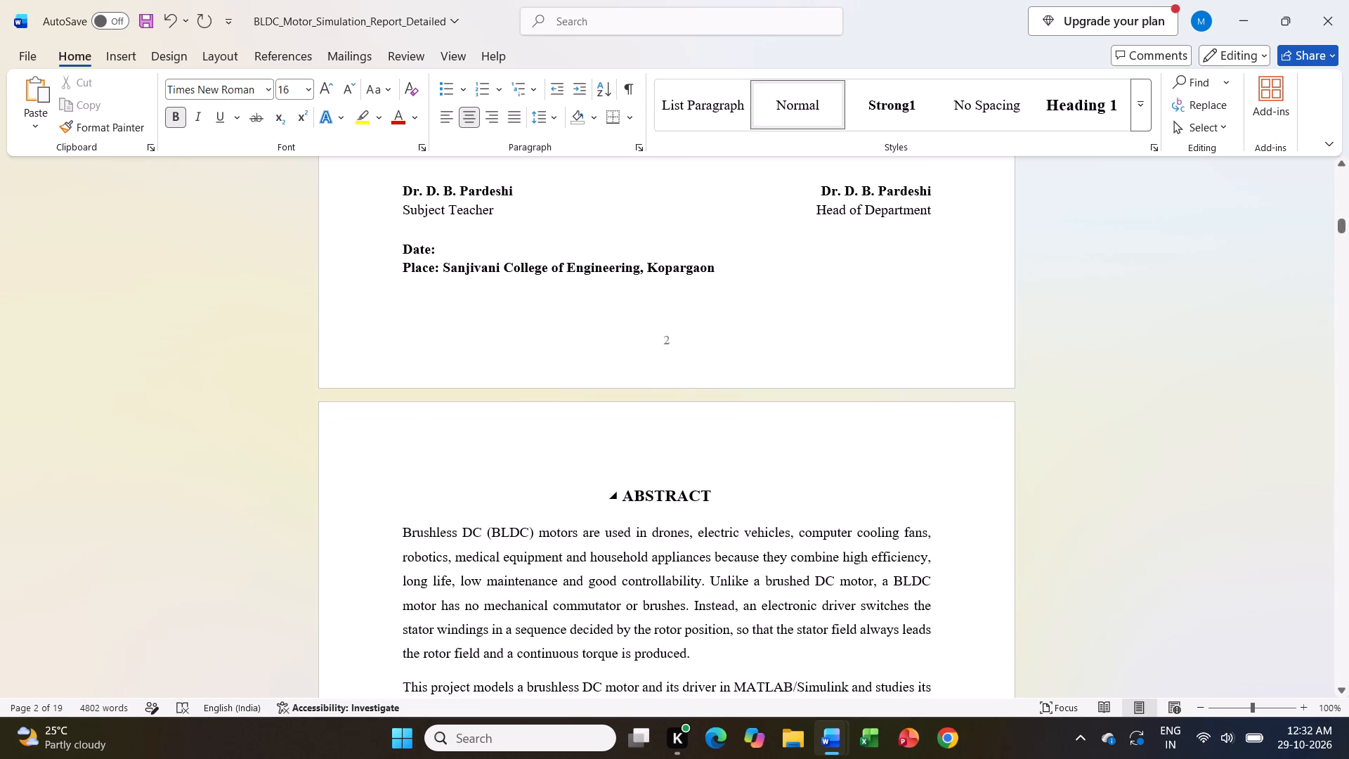
pyautogui.moveTo(623, 497); pyautogui.dragTo(825, 677)
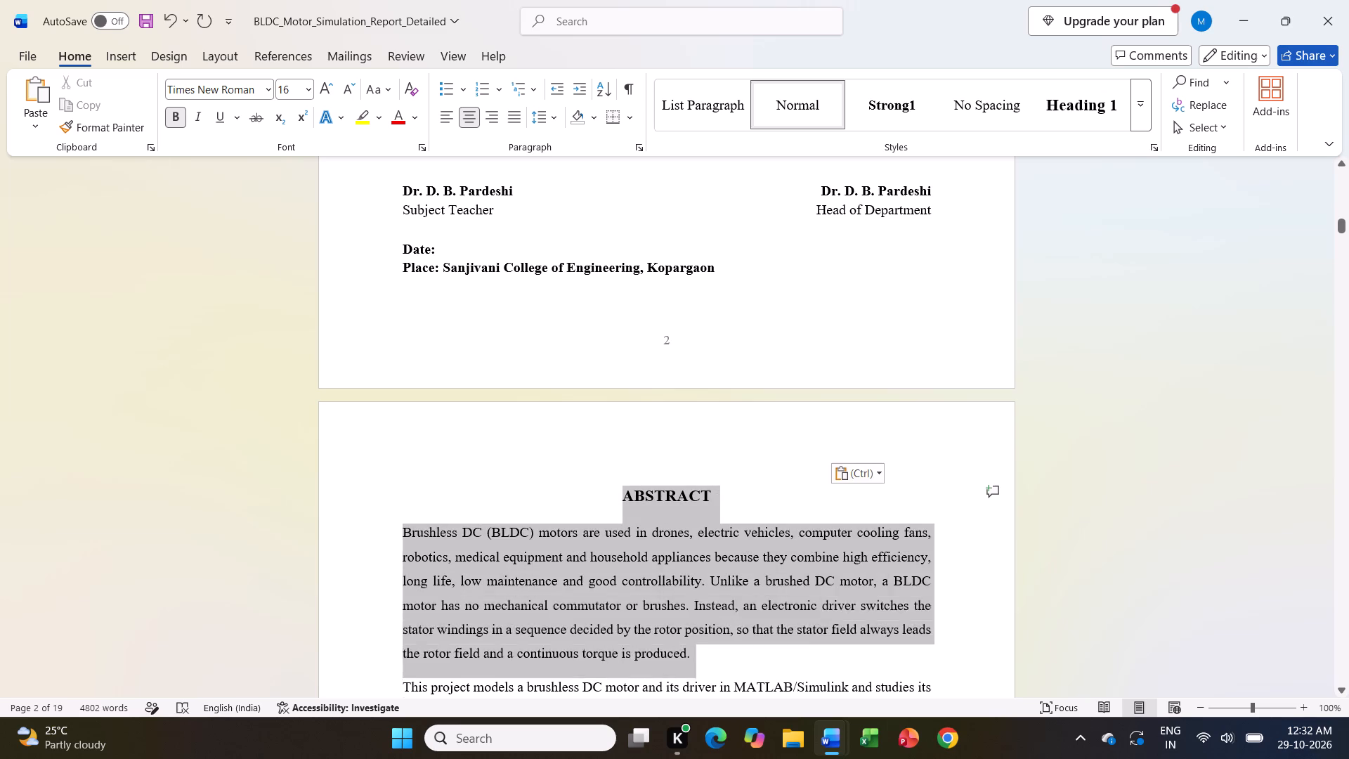
pyautogui.moveTo(825, 677); pyautogui.dragTo(800, 758)
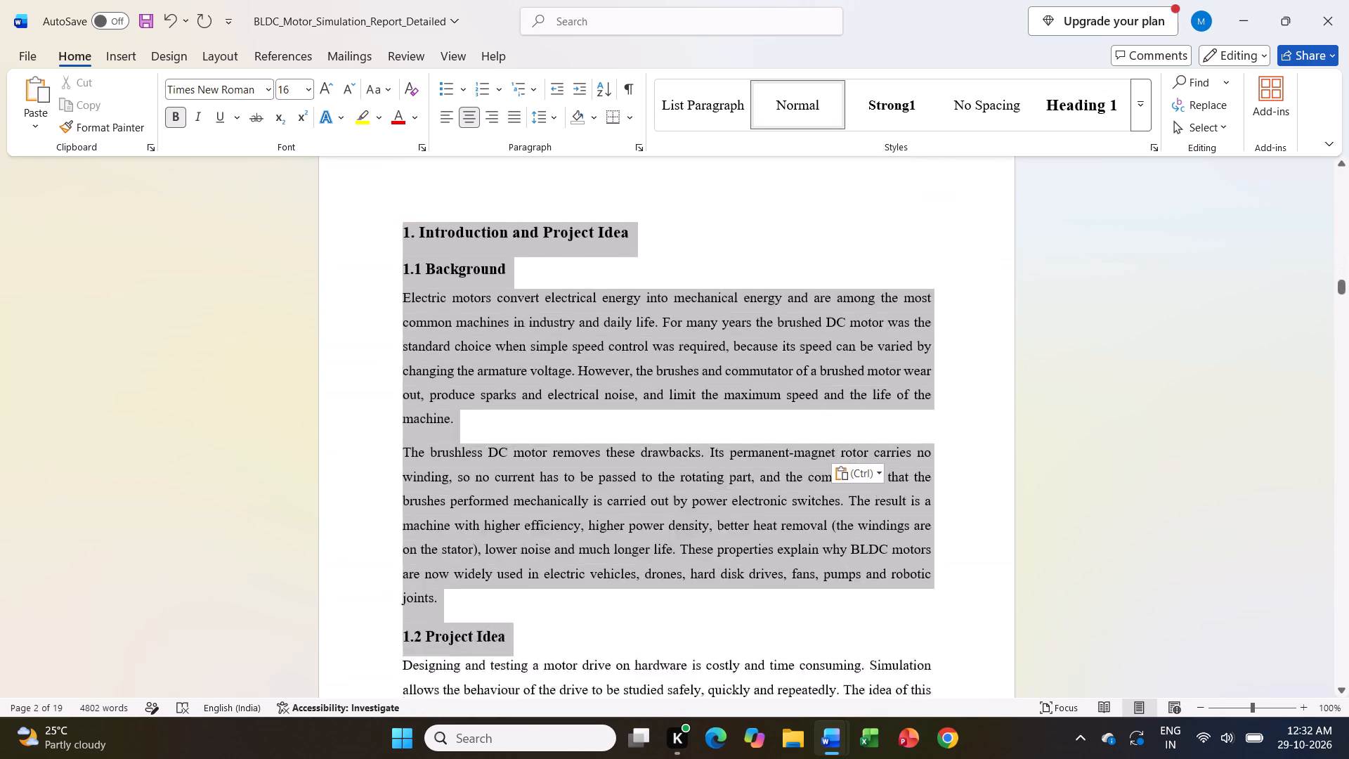
pyautogui.moveTo(800, 758); pyautogui.dragTo(982, 758)
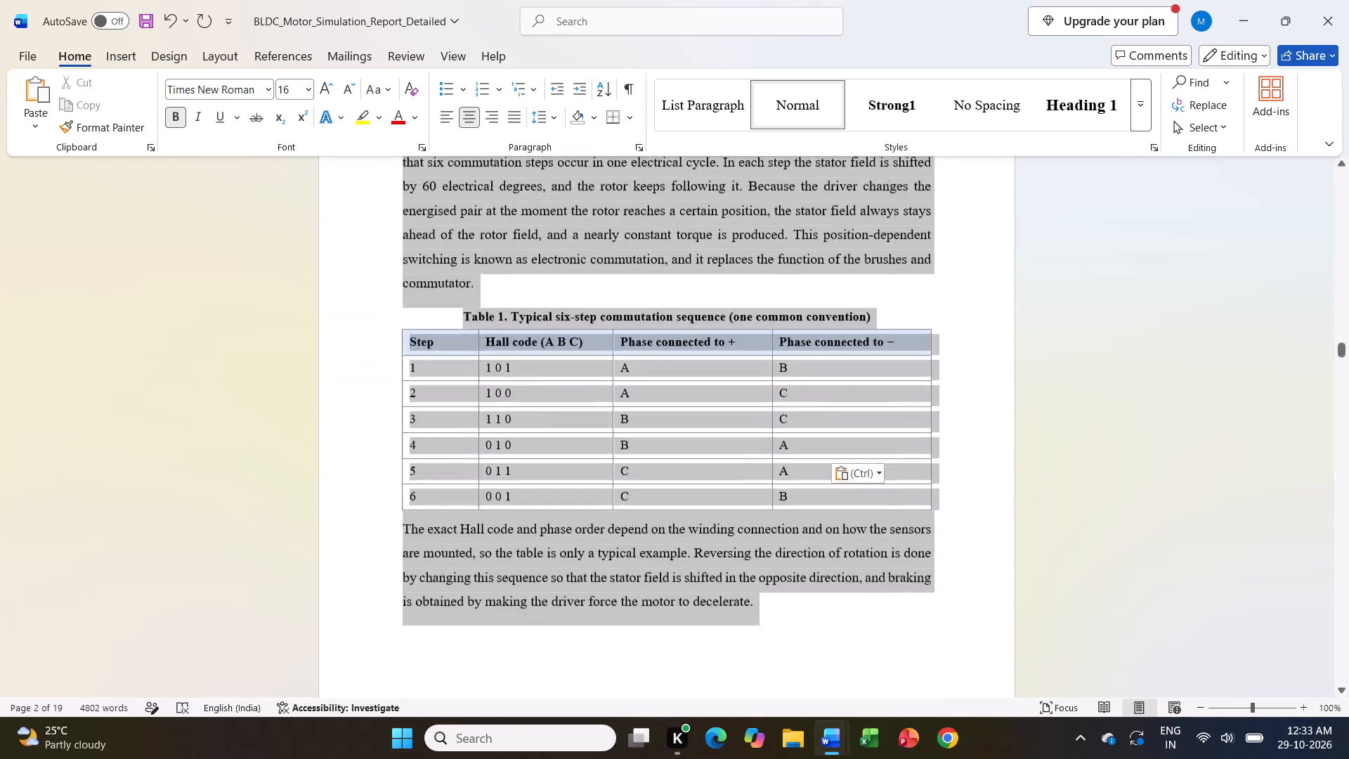
pyautogui.moveTo(982, 758); pyautogui.dragTo(1229, 758)
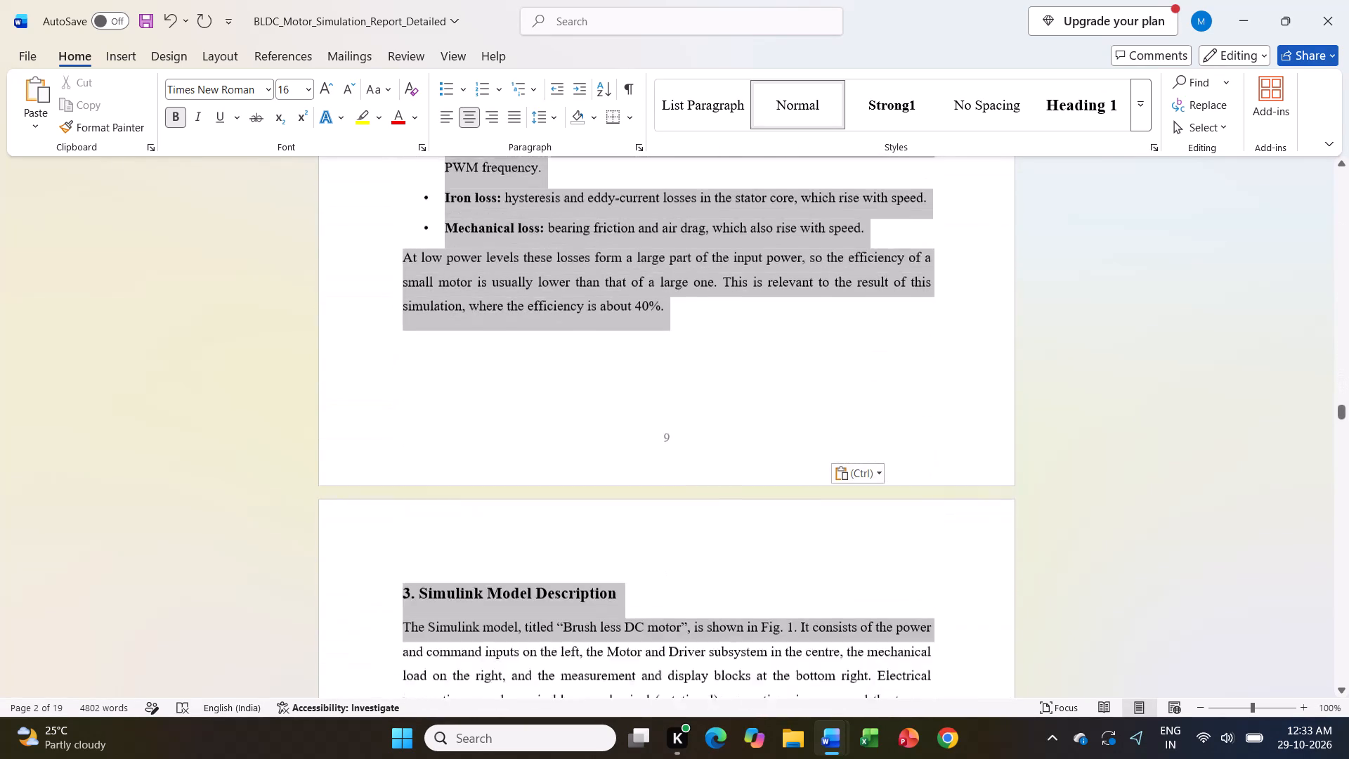
pyautogui.moveTo(1229, 758); pyautogui.dragTo(1348, 758)
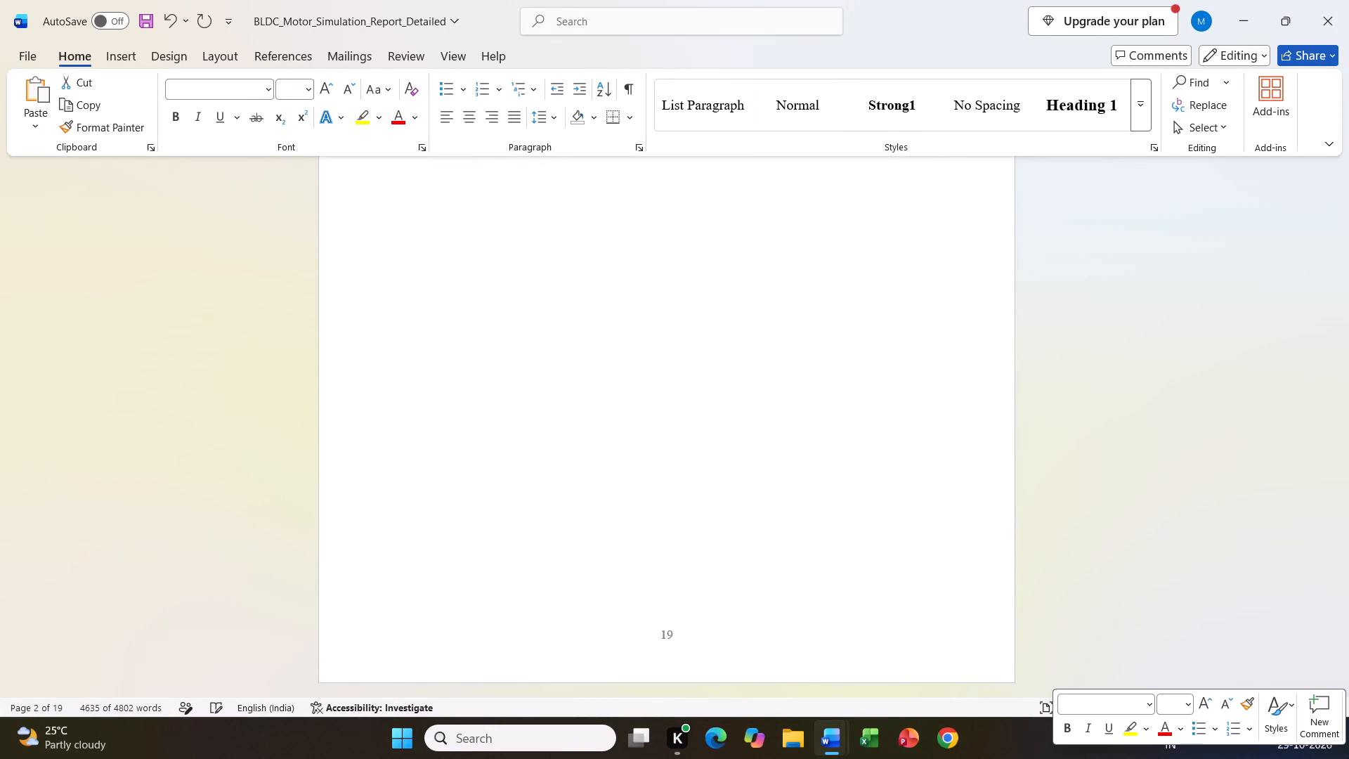
pyautogui.press('BackSpace')
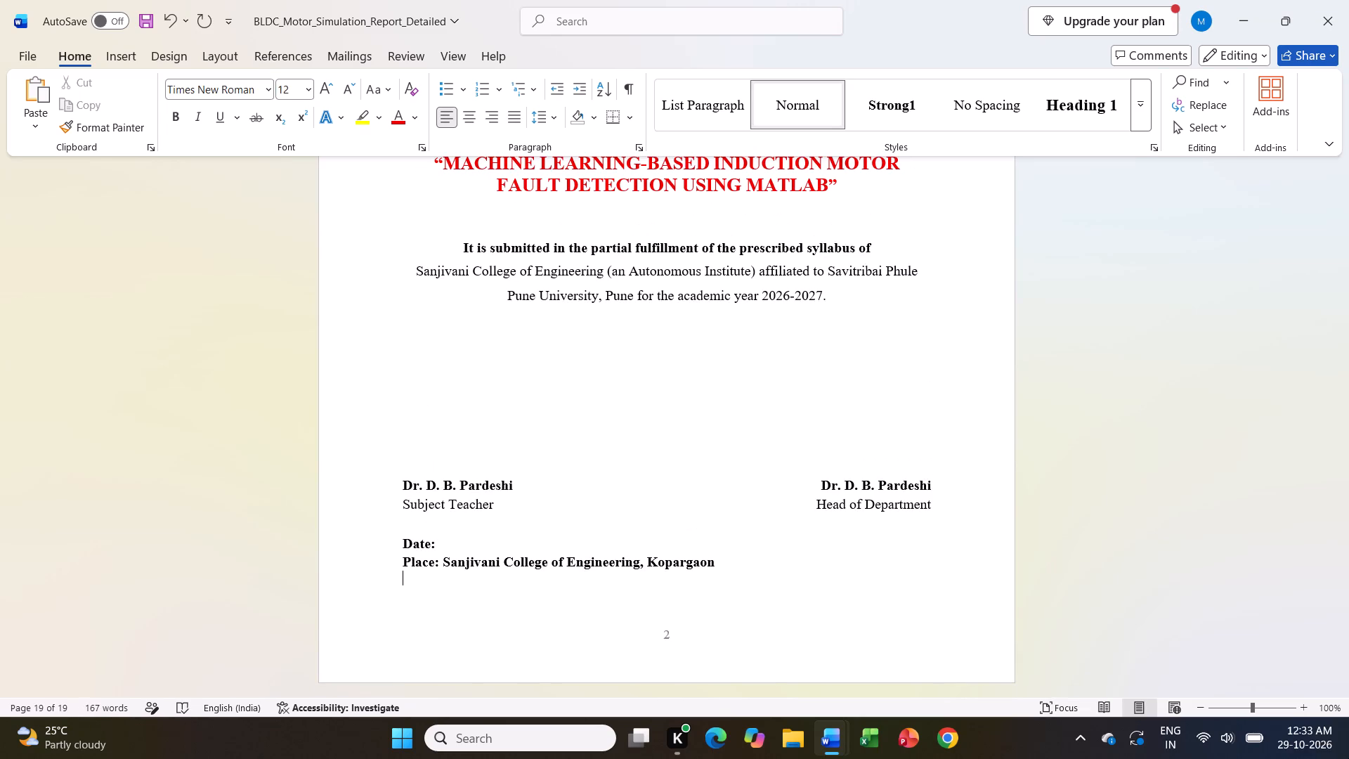
# Copy everything from the ABSTRACT heading to the end of the Machine 2 CIA Report onto a new line after the BLDC report's certificate.
pyautogui.press('Return')
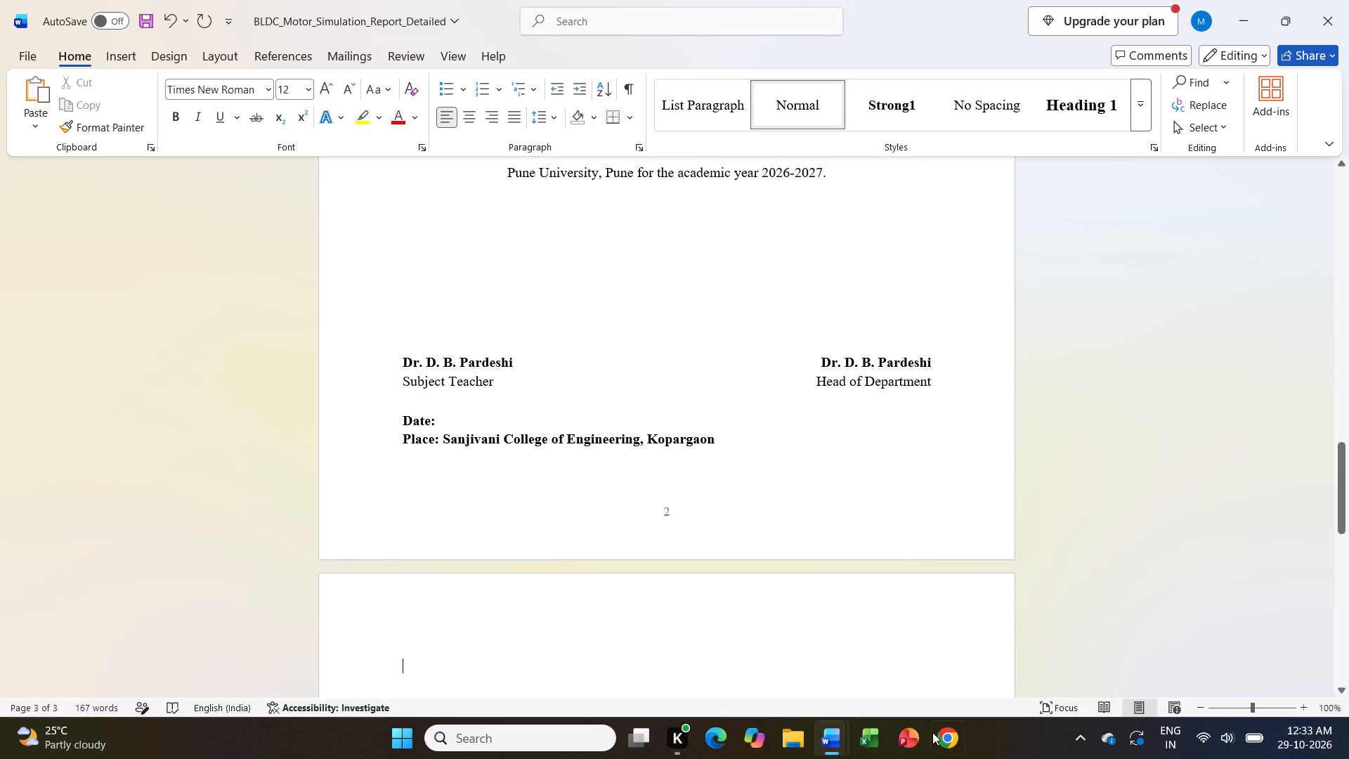
pyautogui.click(759, 668)
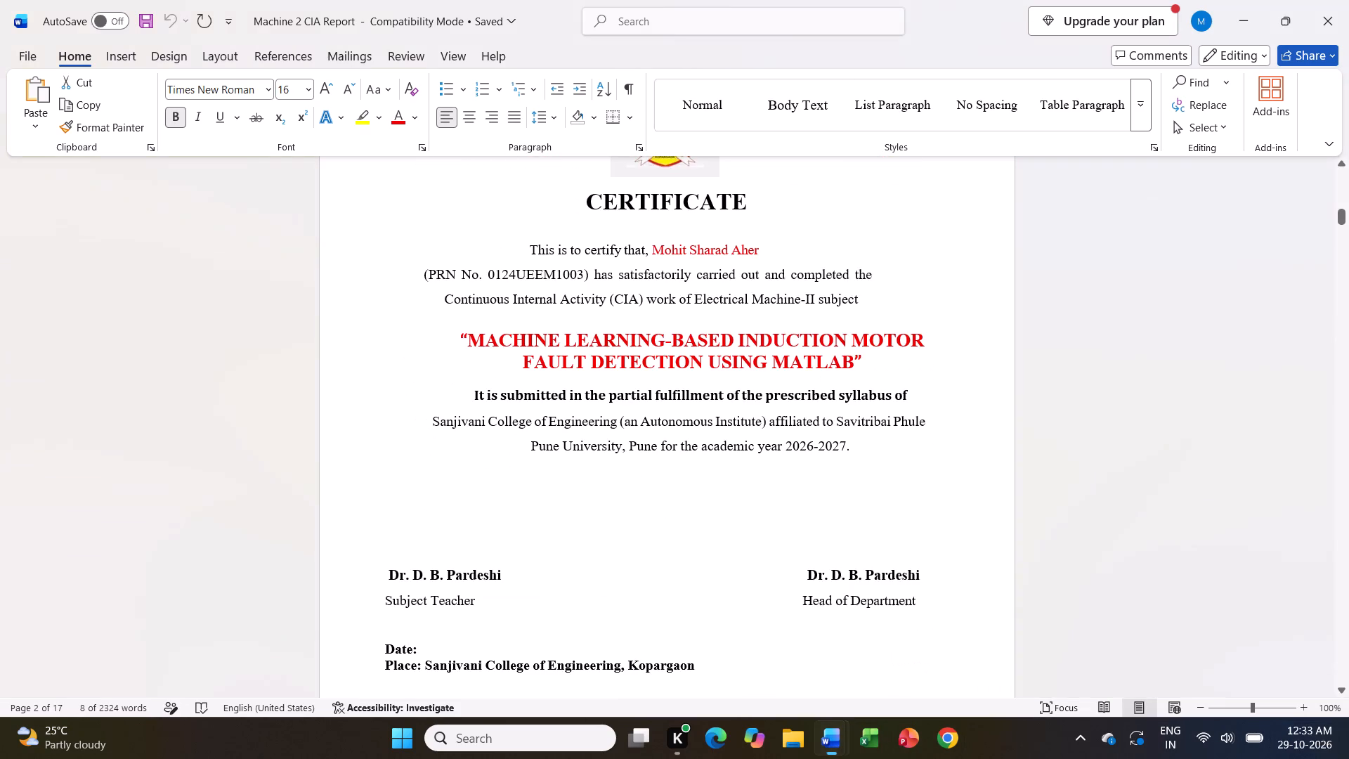
pyautogui.scroll(-2, 720, 617)
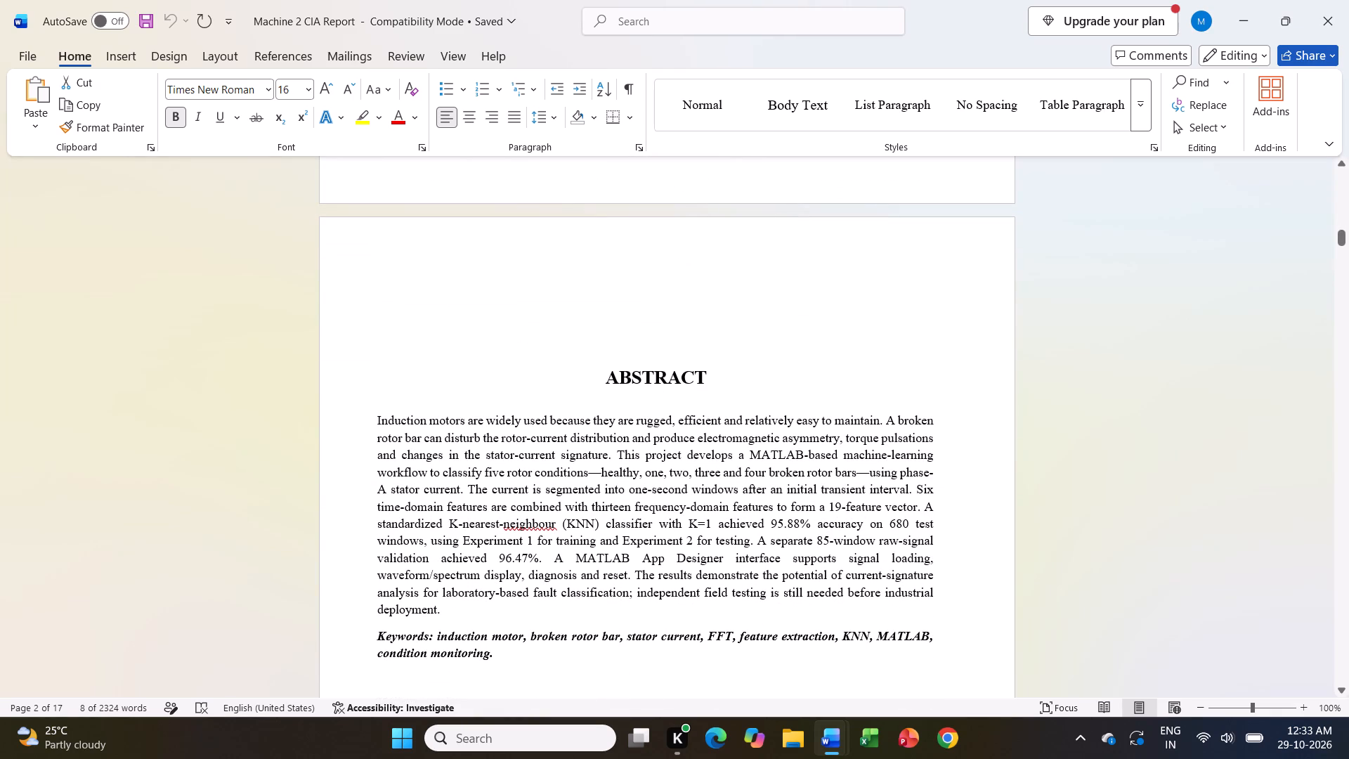
pyautogui.moveTo(607, 382); pyautogui.dragTo(849, 753)
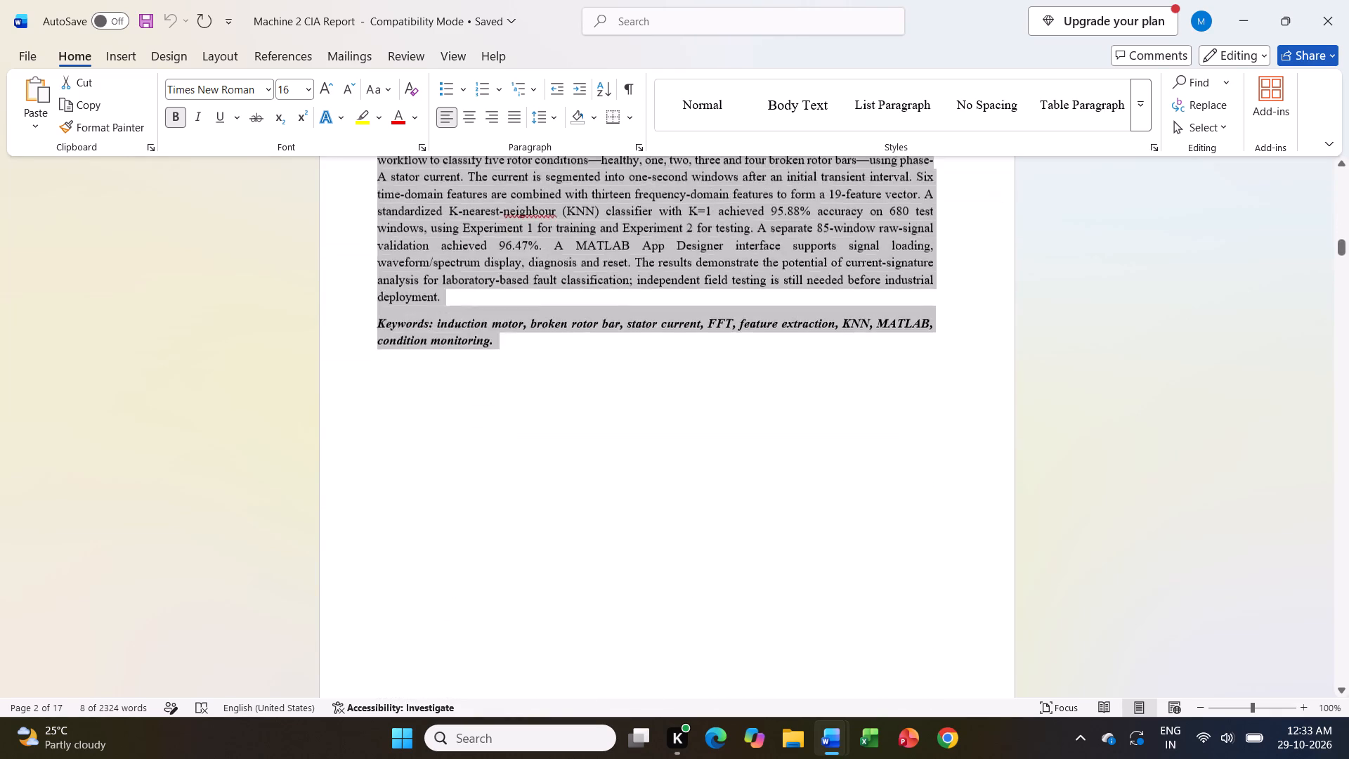
pyautogui.moveTo(849, 753); pyautogui.dragTo(845, 746)
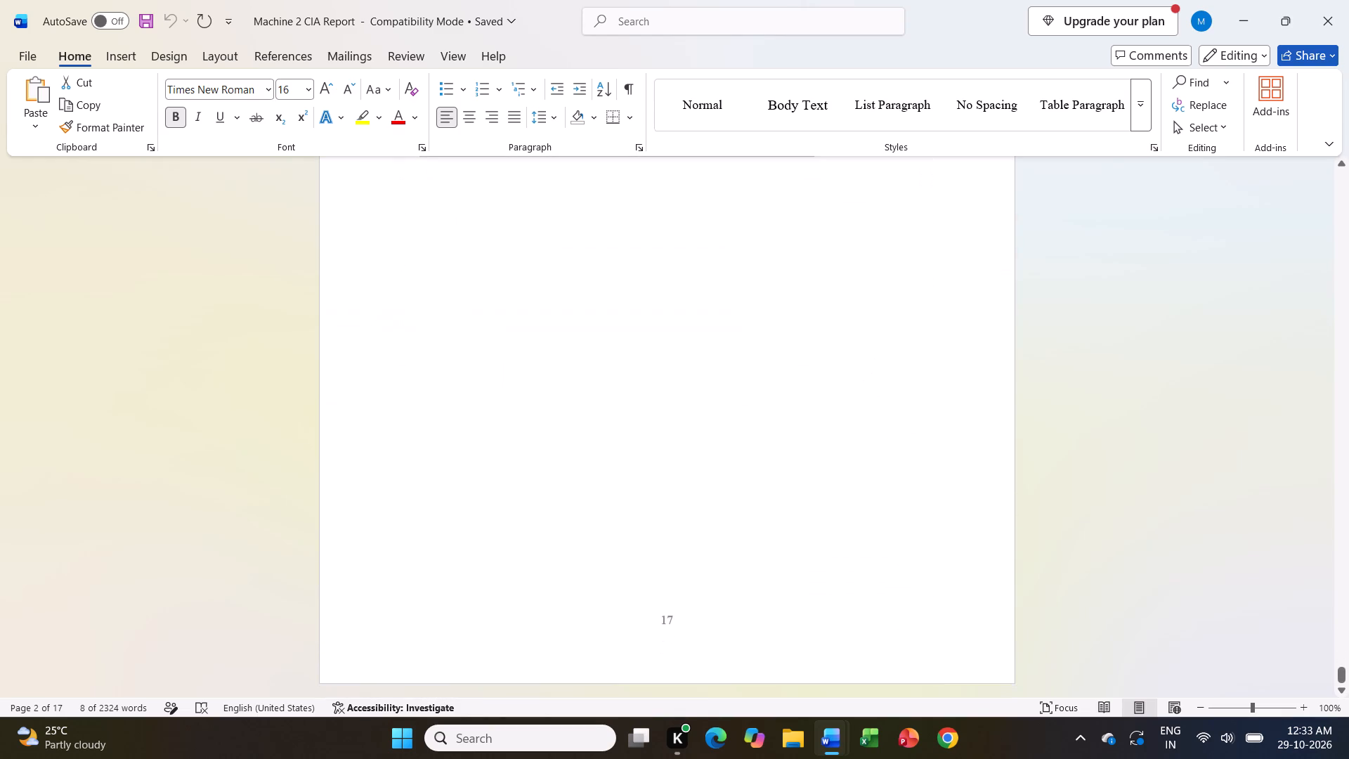
pyautogui.moveTo(845, 746); pyautogui.dragTo(847, 744)
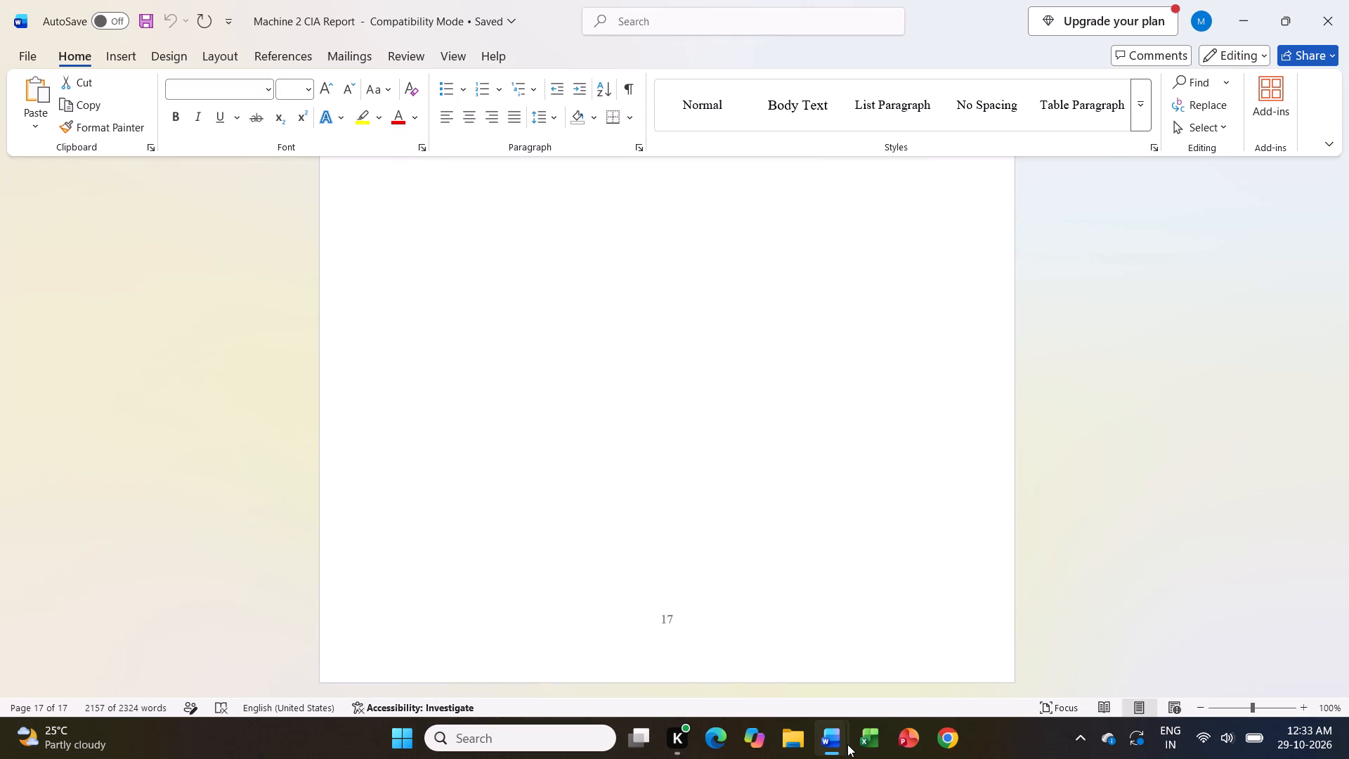
pyautogui.hotkey('ctrl', 'c')
pyautogui.click(866, 668)
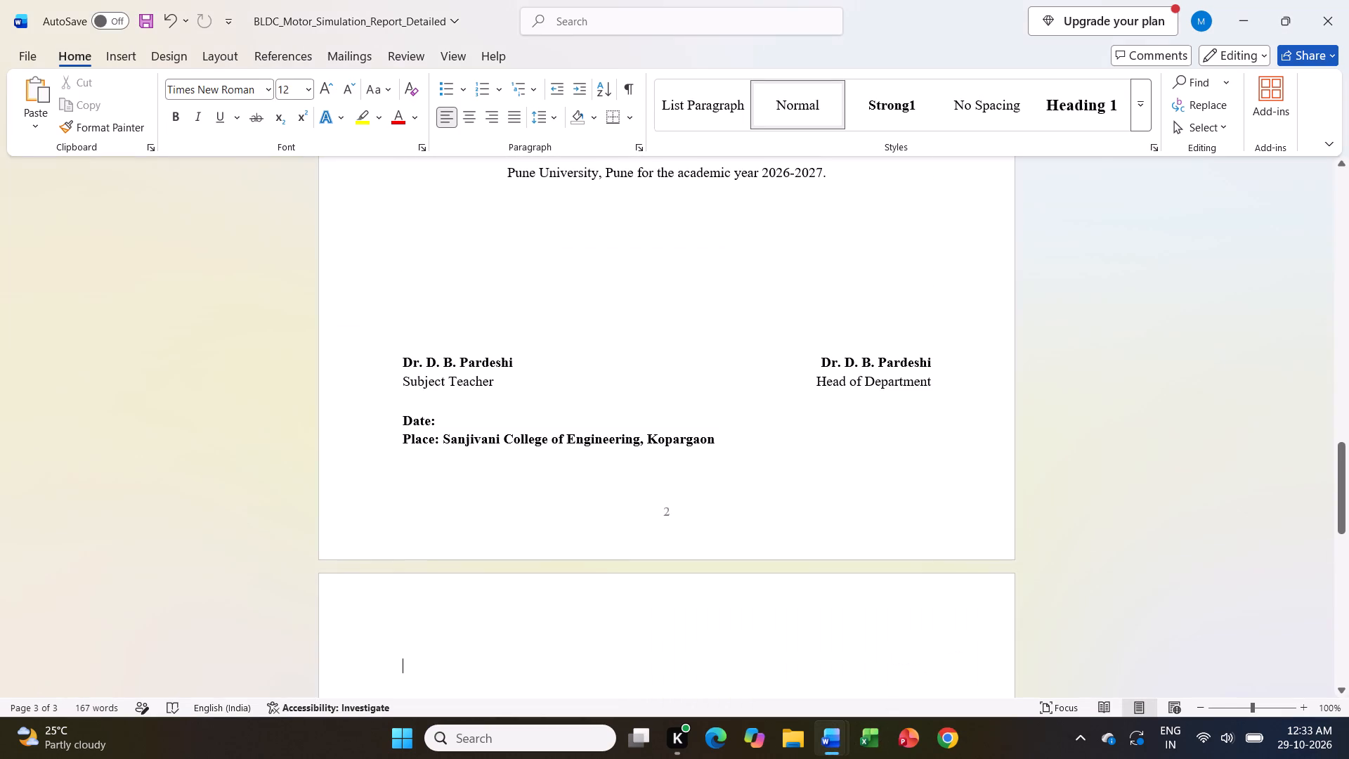
pyautogui.hotkey('ctrl', 'v')
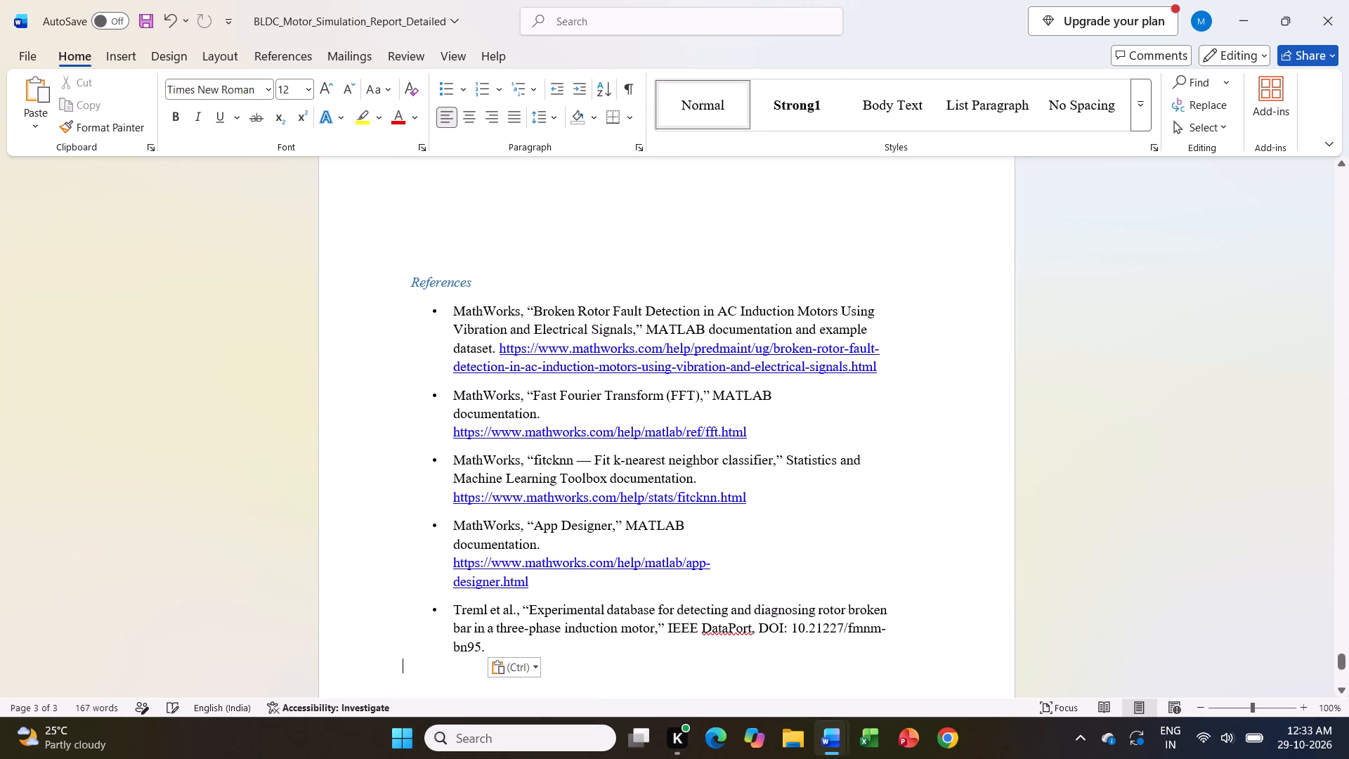
# Review the pasted body content in the BLDC report backwards from the References section to the cover page.
pyautogui.scroll(6, 866, 668)
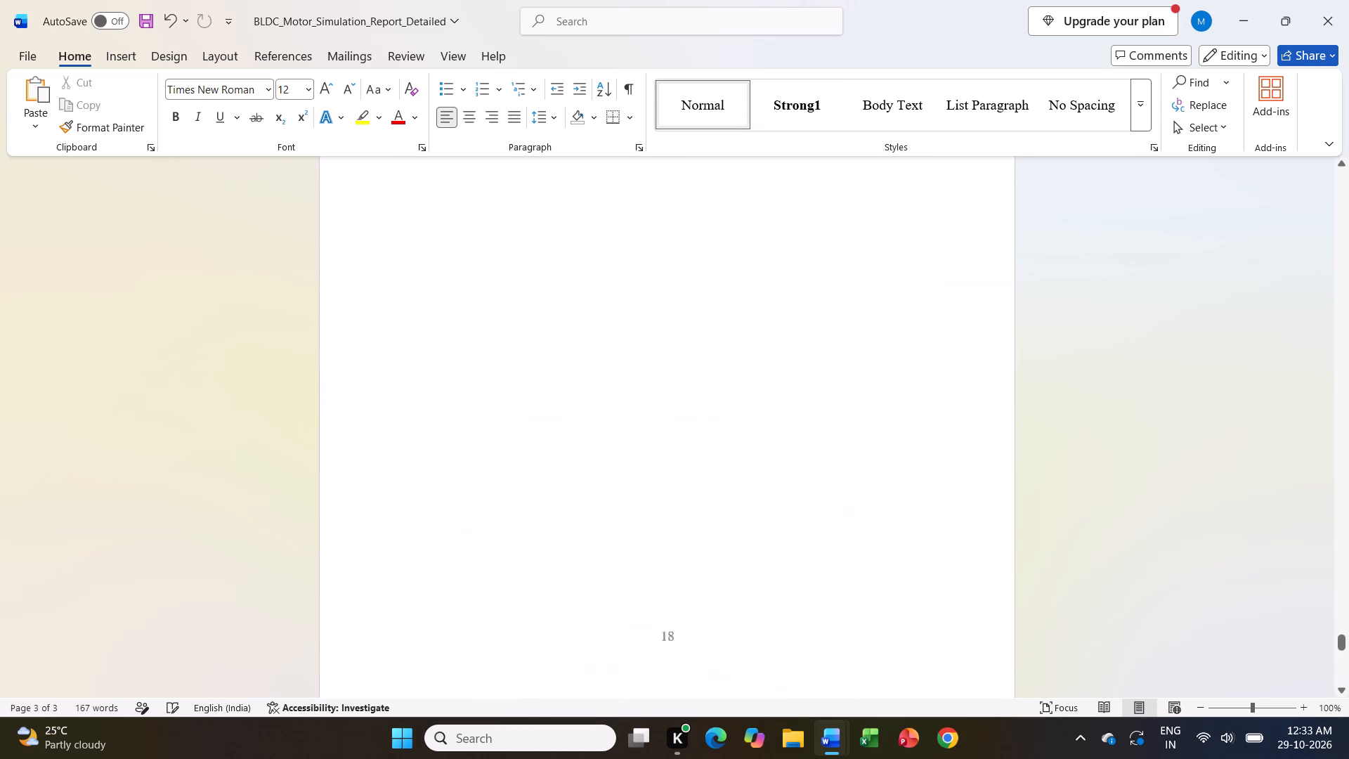
pyautogui.scroll(3, 866, 668)
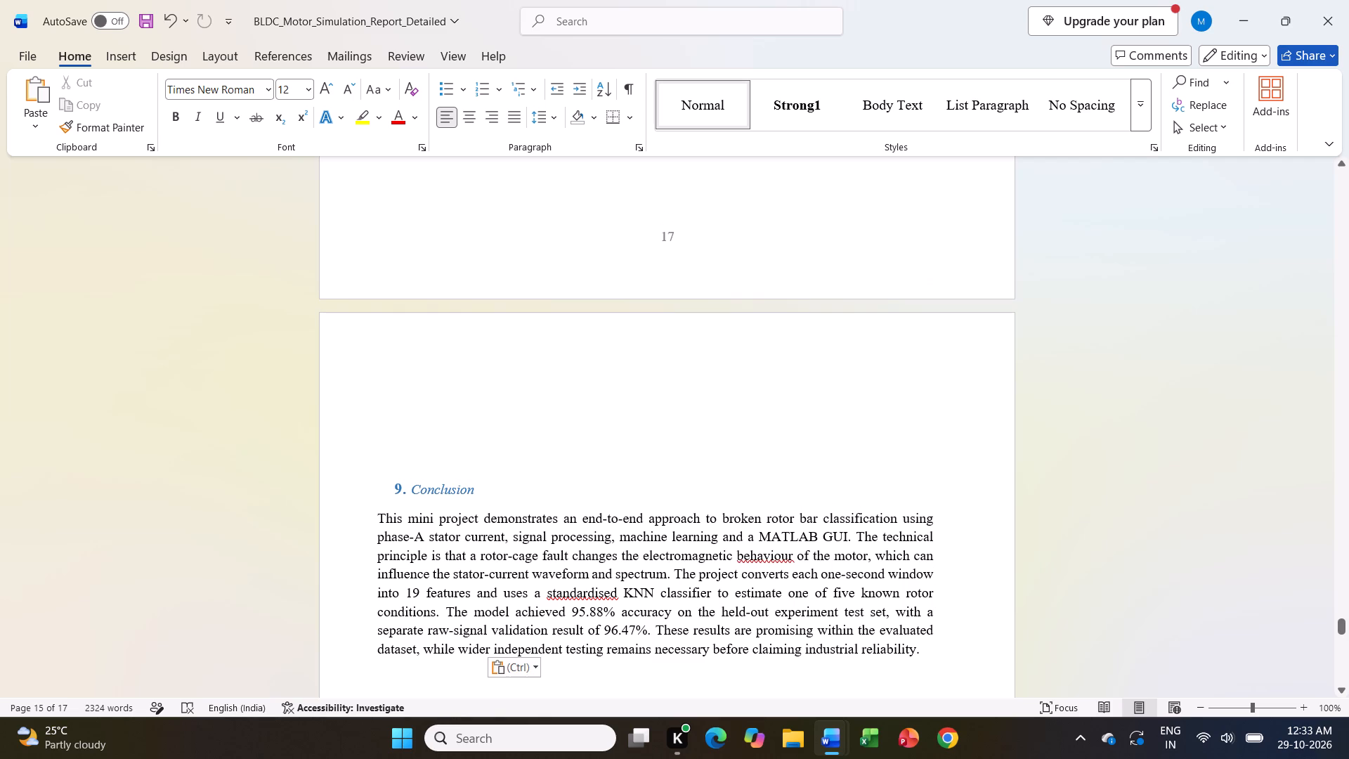
pyautogui.scroll(3, 866, 668)
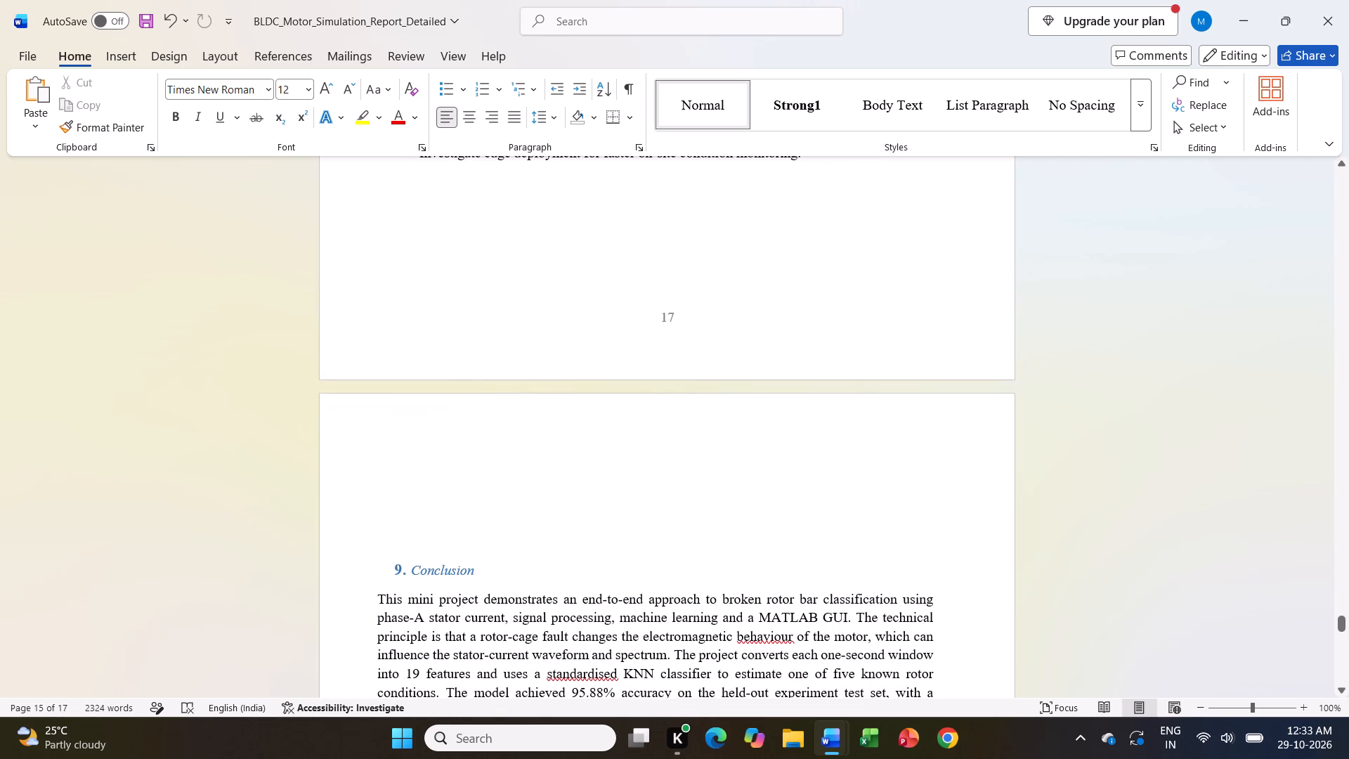
pyautogui.scroll(3, 866, 668)
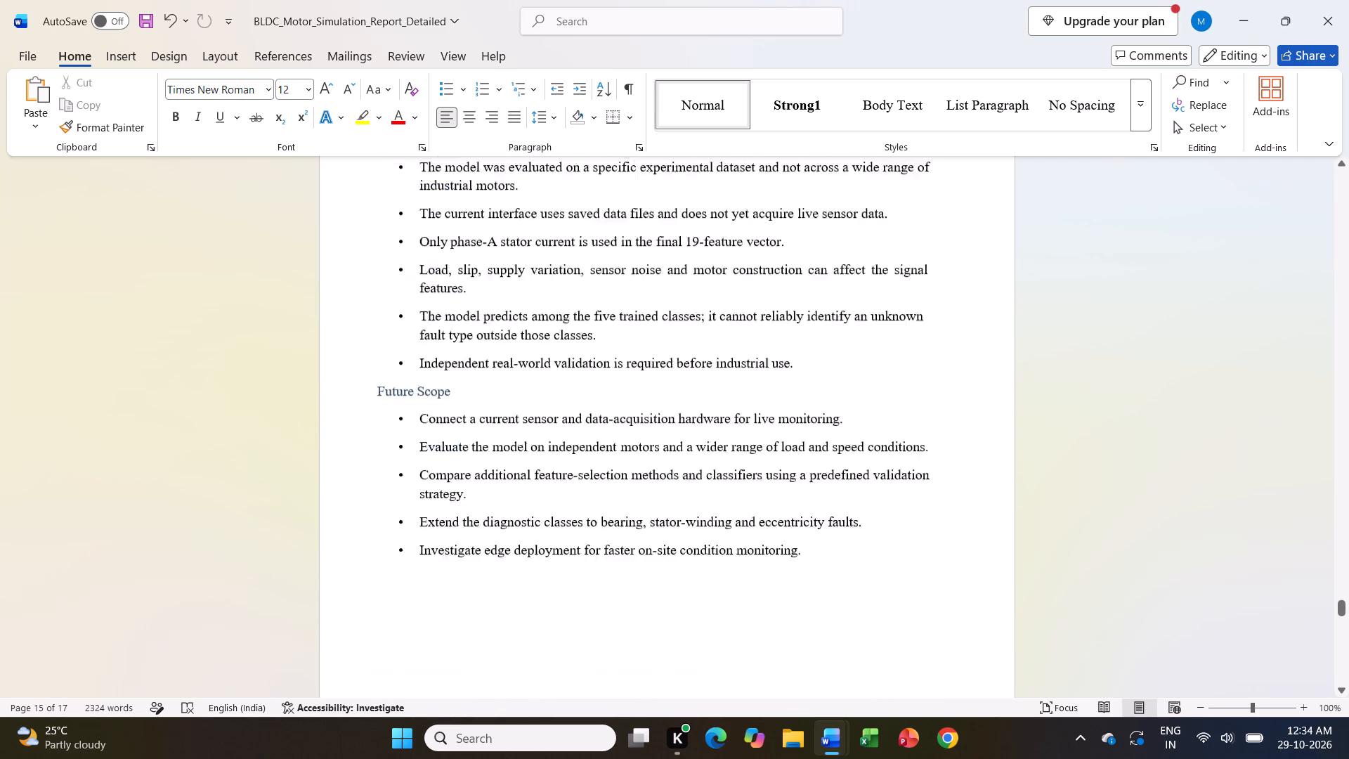
pyautogui.scroll(5, 866, 668)
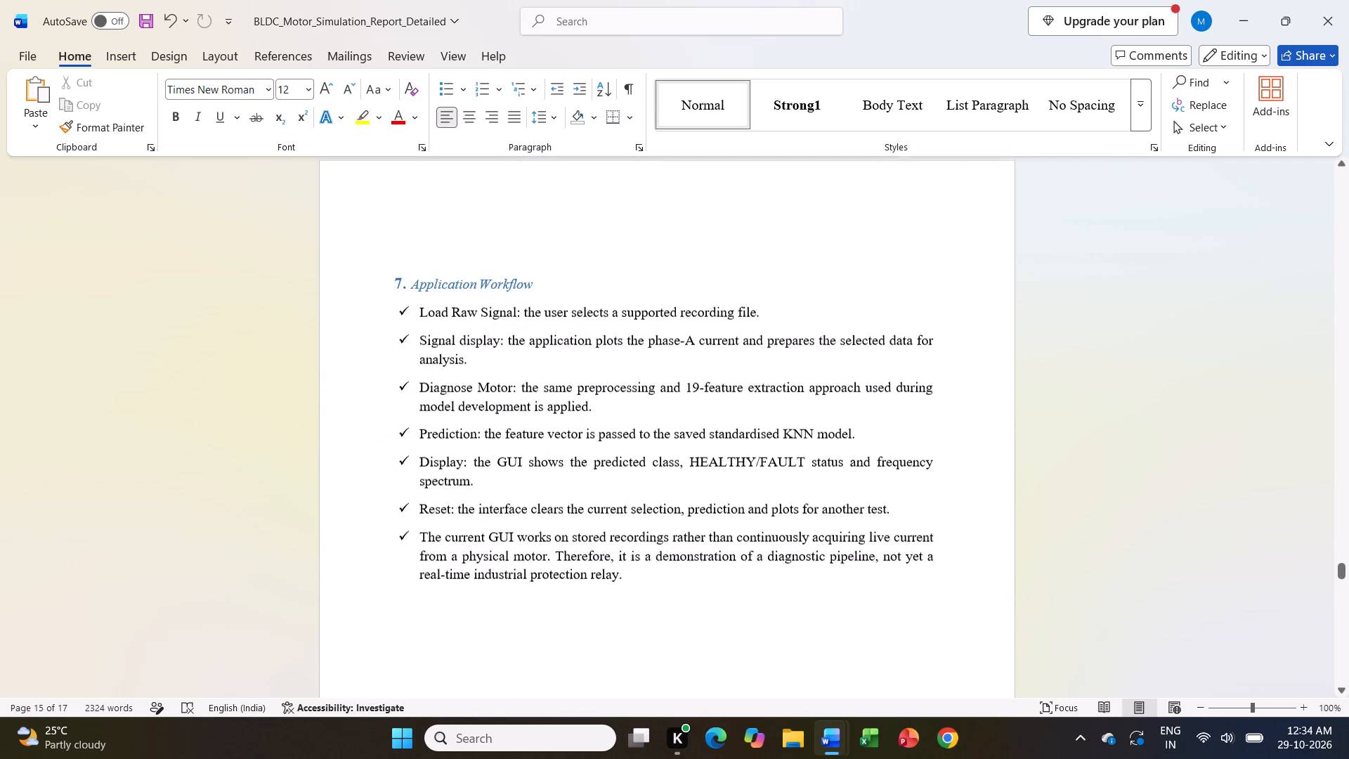
pyautogui.scroll(5, 866, 668)
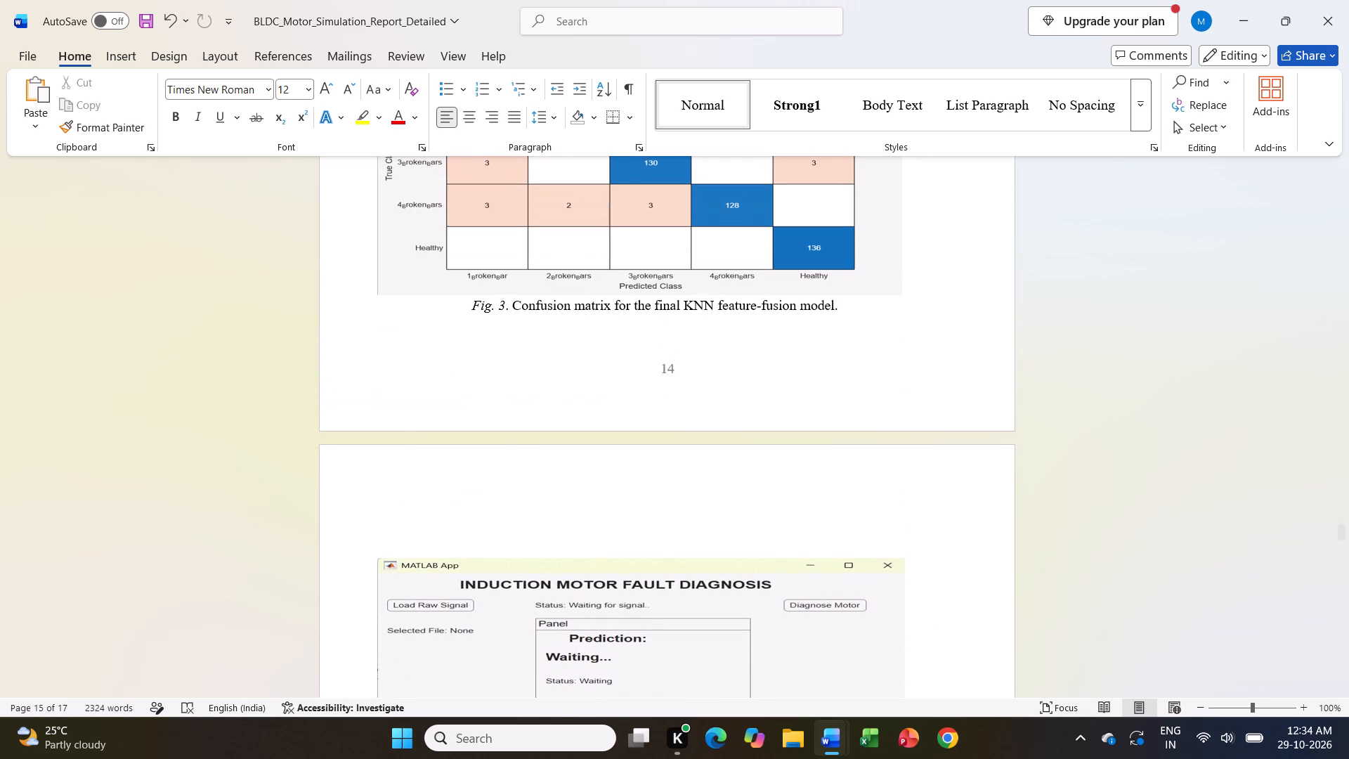
pyautogui.scroll(8, 873, 640)
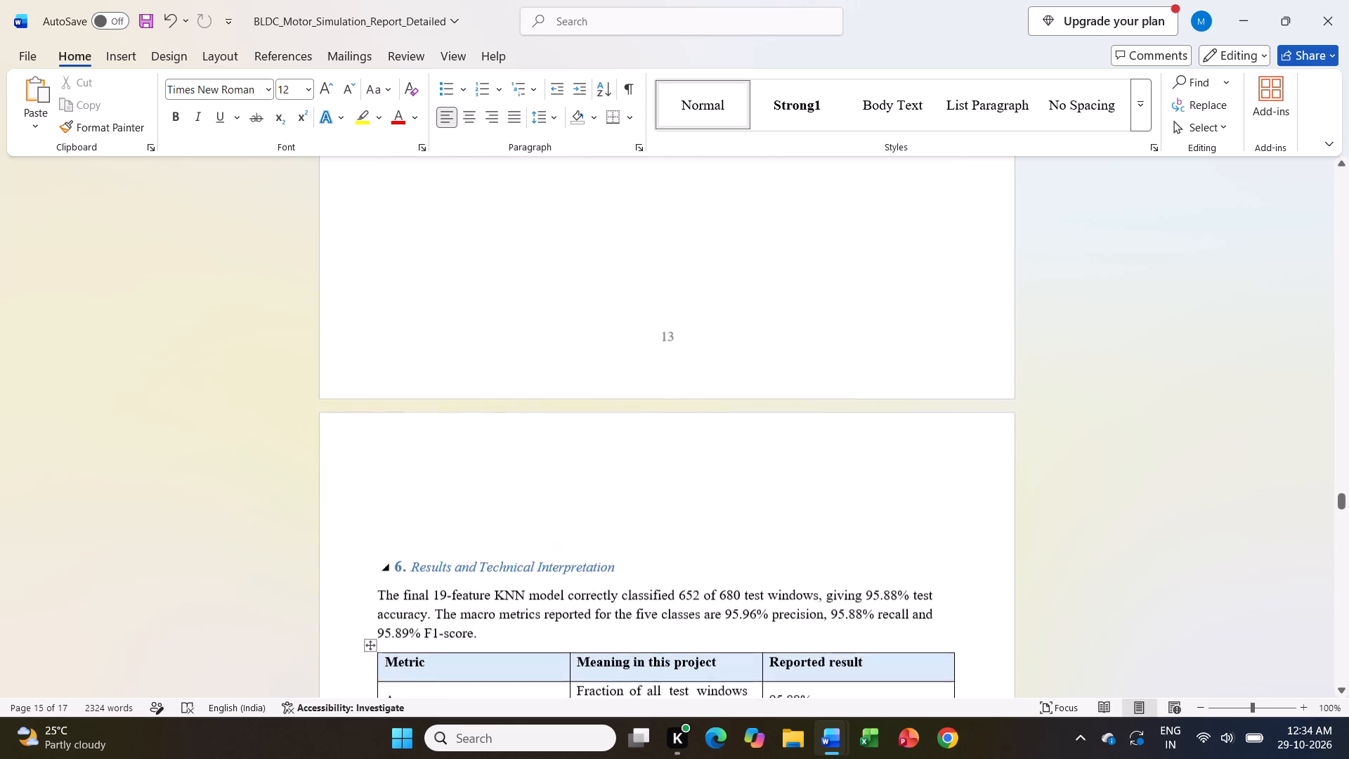
pyautogui.scroll(8, 873, 640)
# Check the title and student details on the BLDC report's cover page and certificate.
pyautogui.scroll(-1, 873, 640)
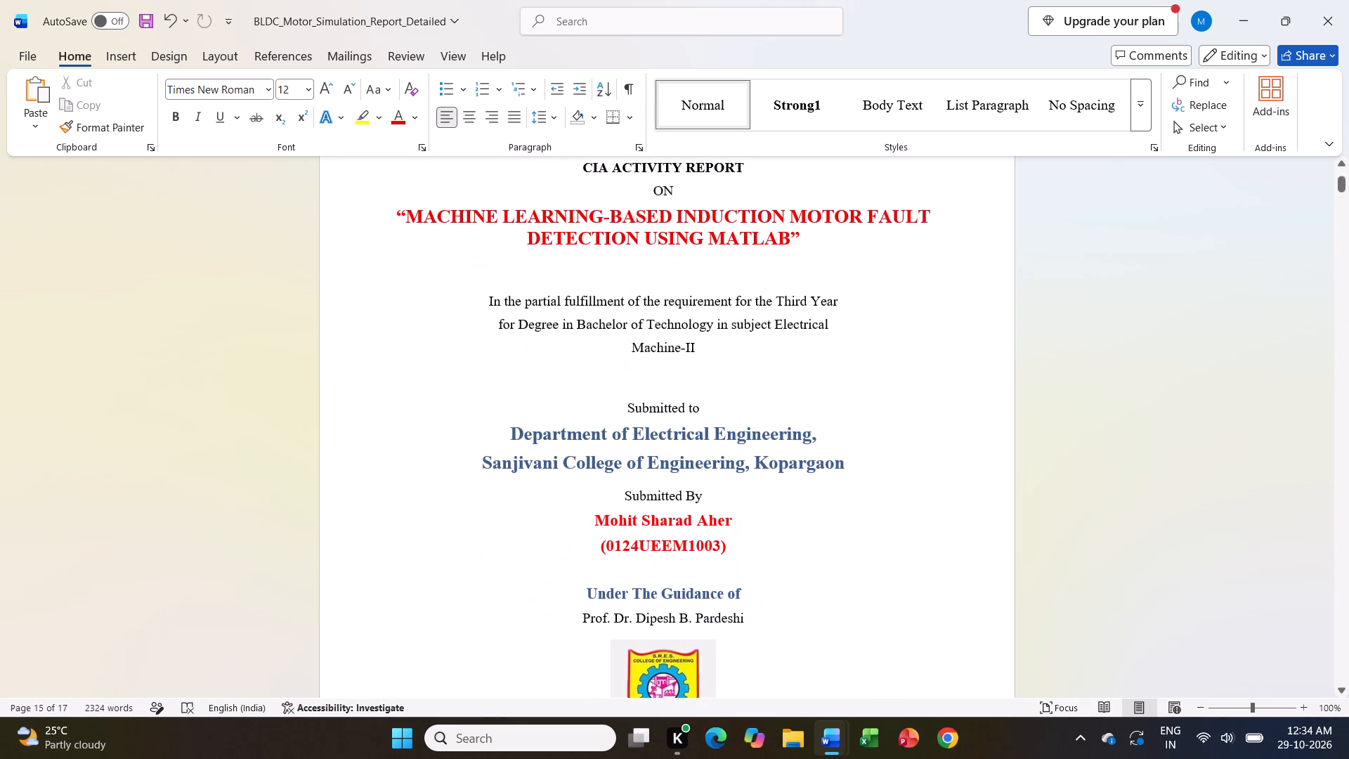
pyautogui.scroll(-3, 873, 640)
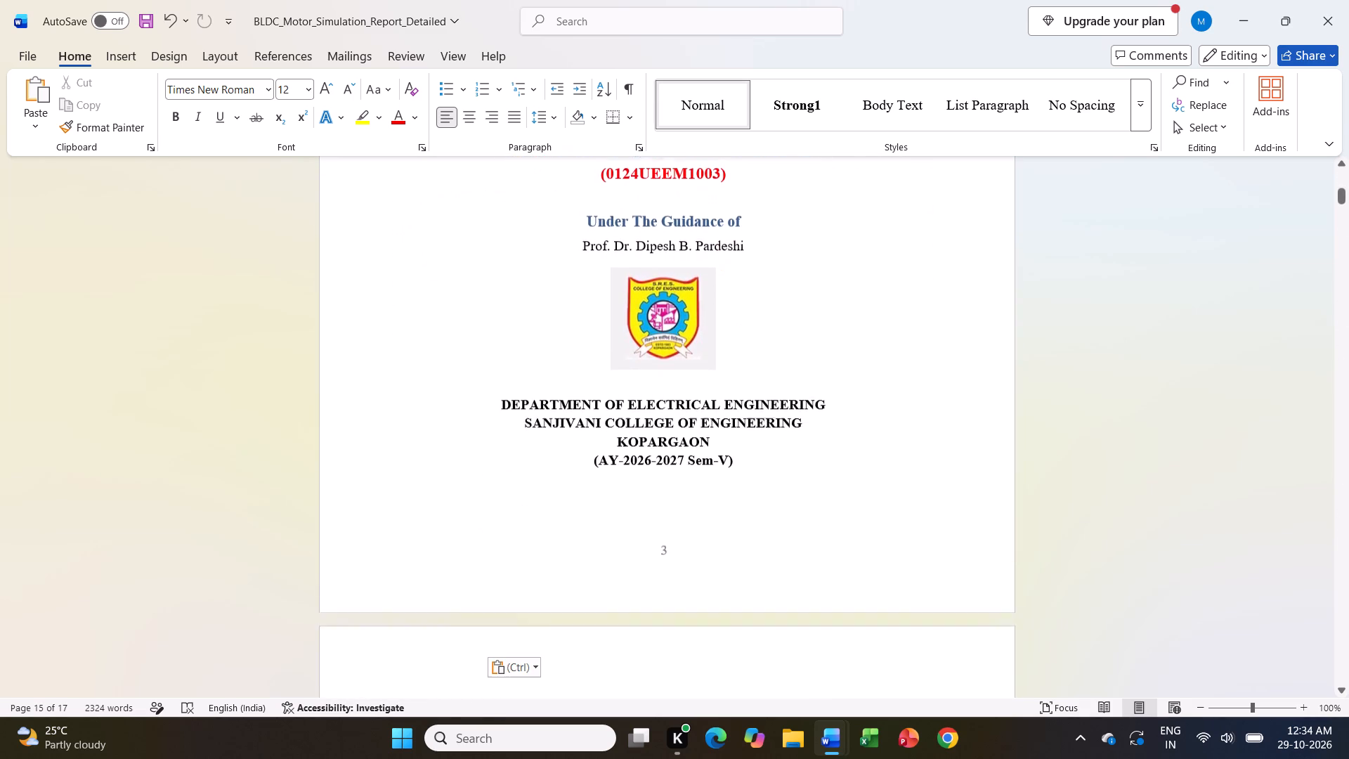
pyautogui.scroll(-3, 873, 640)
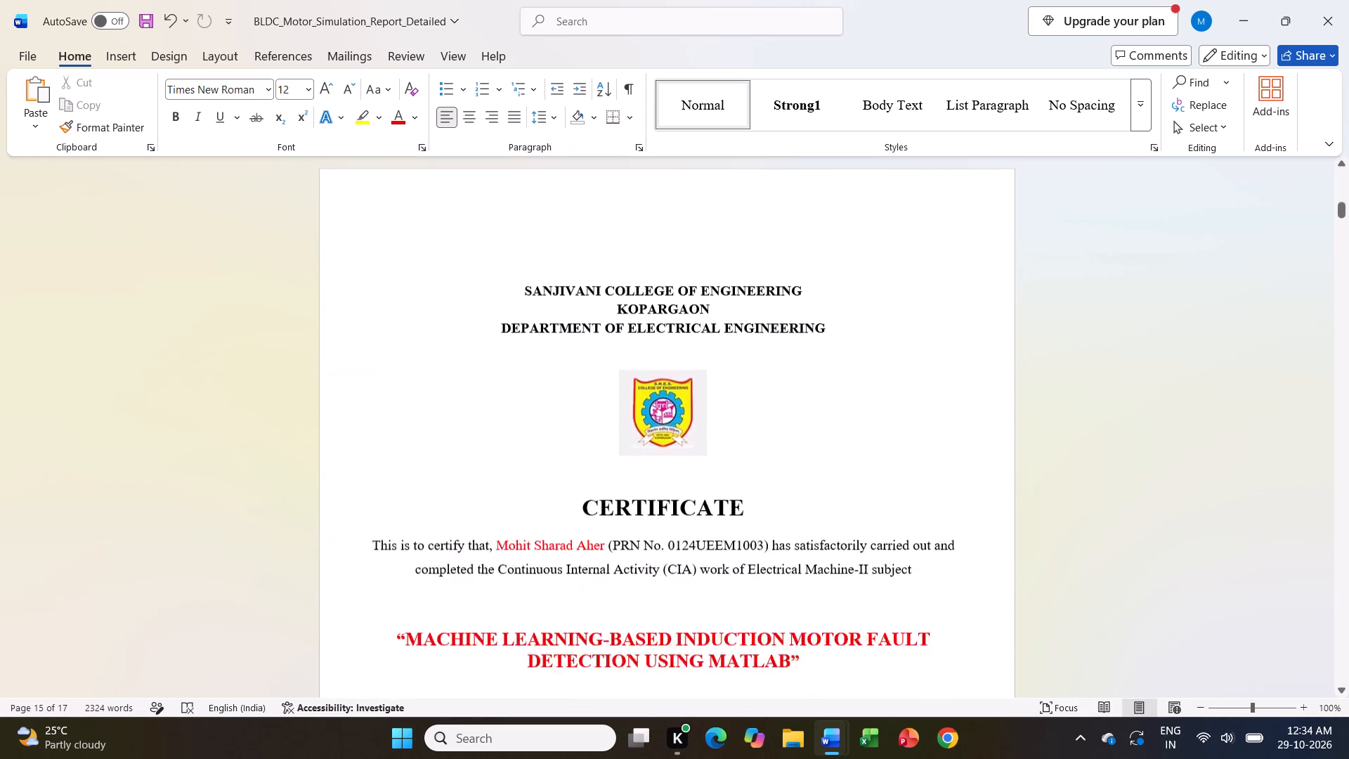
pyautogui.scroll(-1, 873, 640)
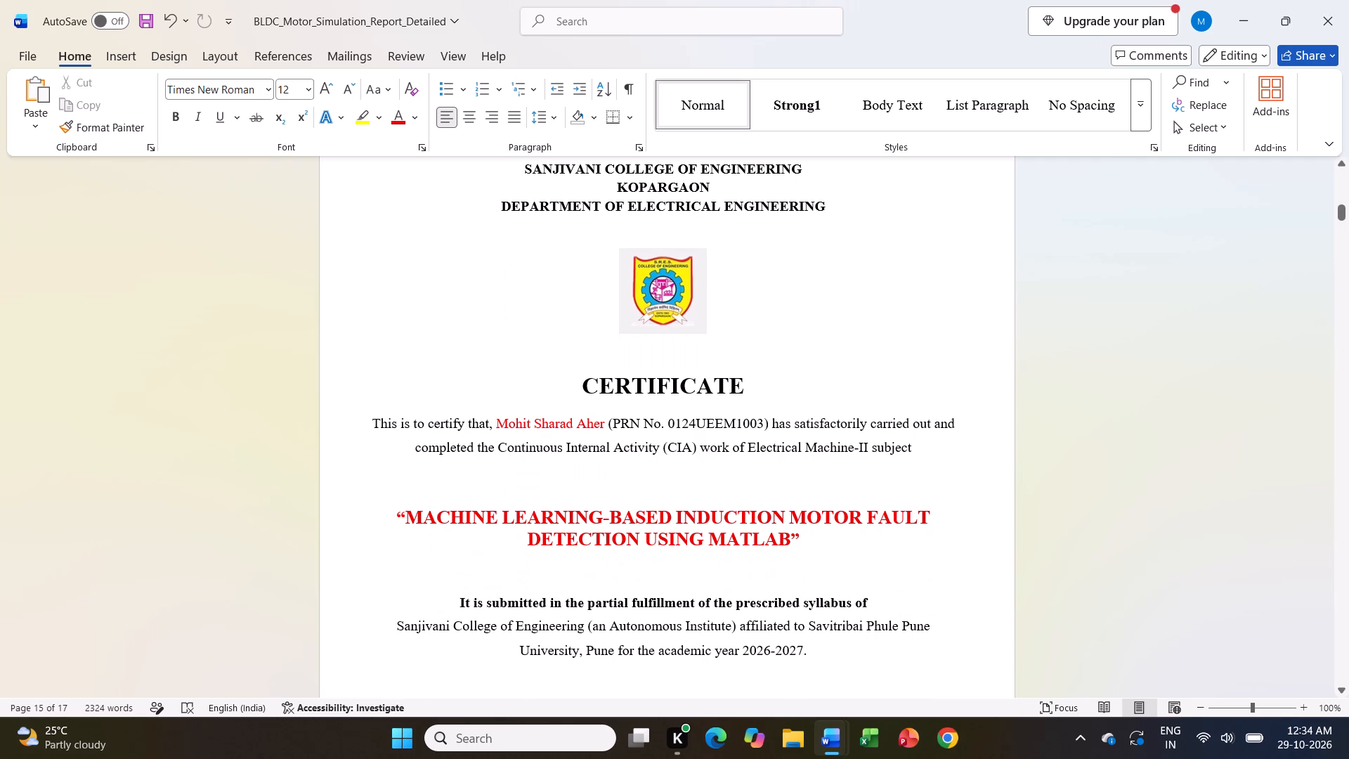
pyautogui.scroll(-2, 873, 640)
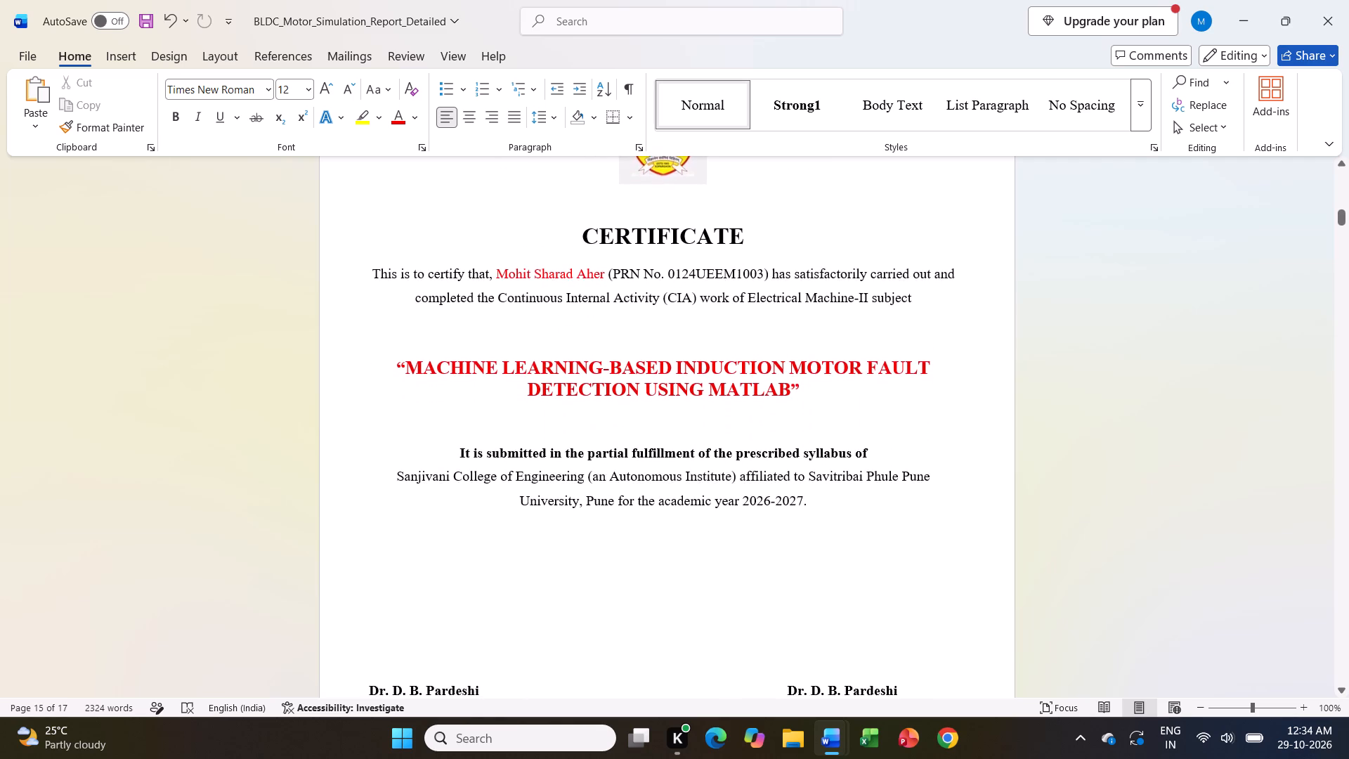
pyautogui.scroll(-1, 873, 640)
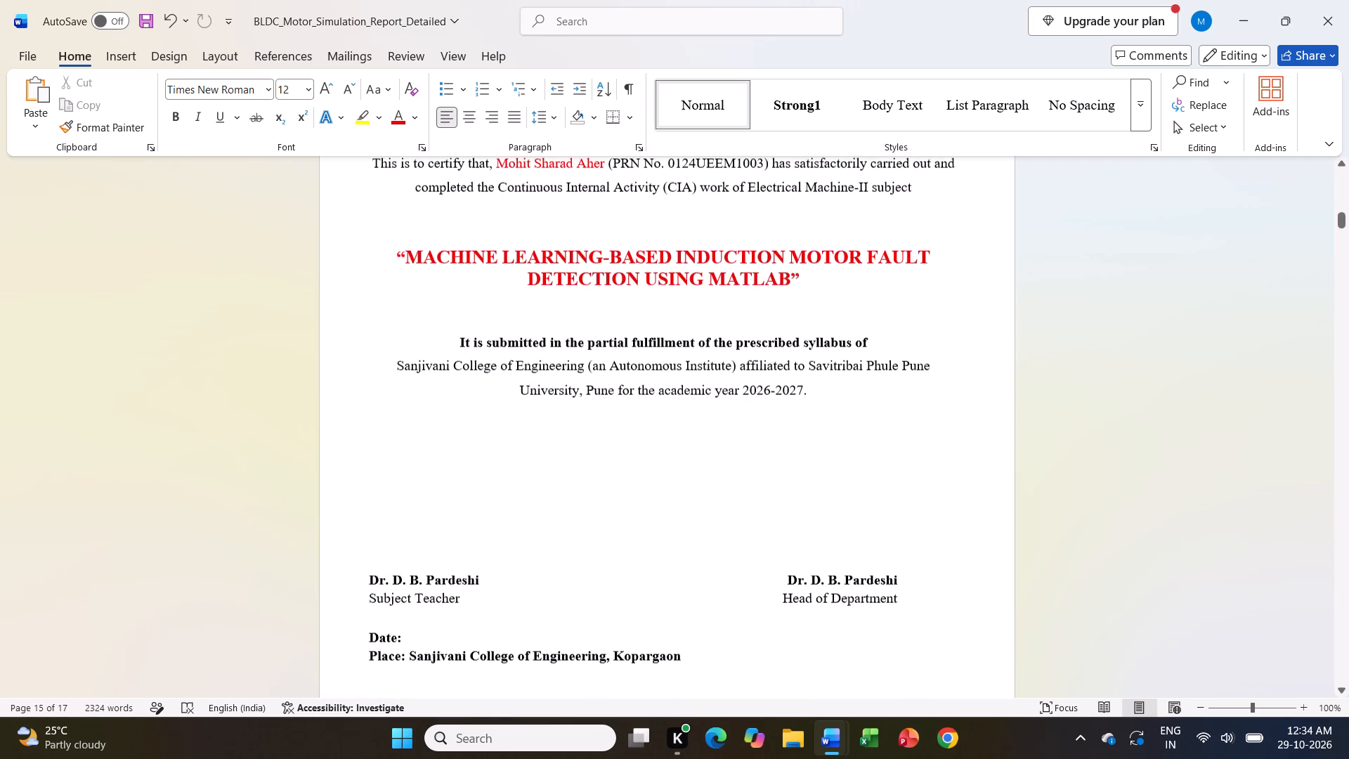
pyautogui.scroll(-3, 873, 640)
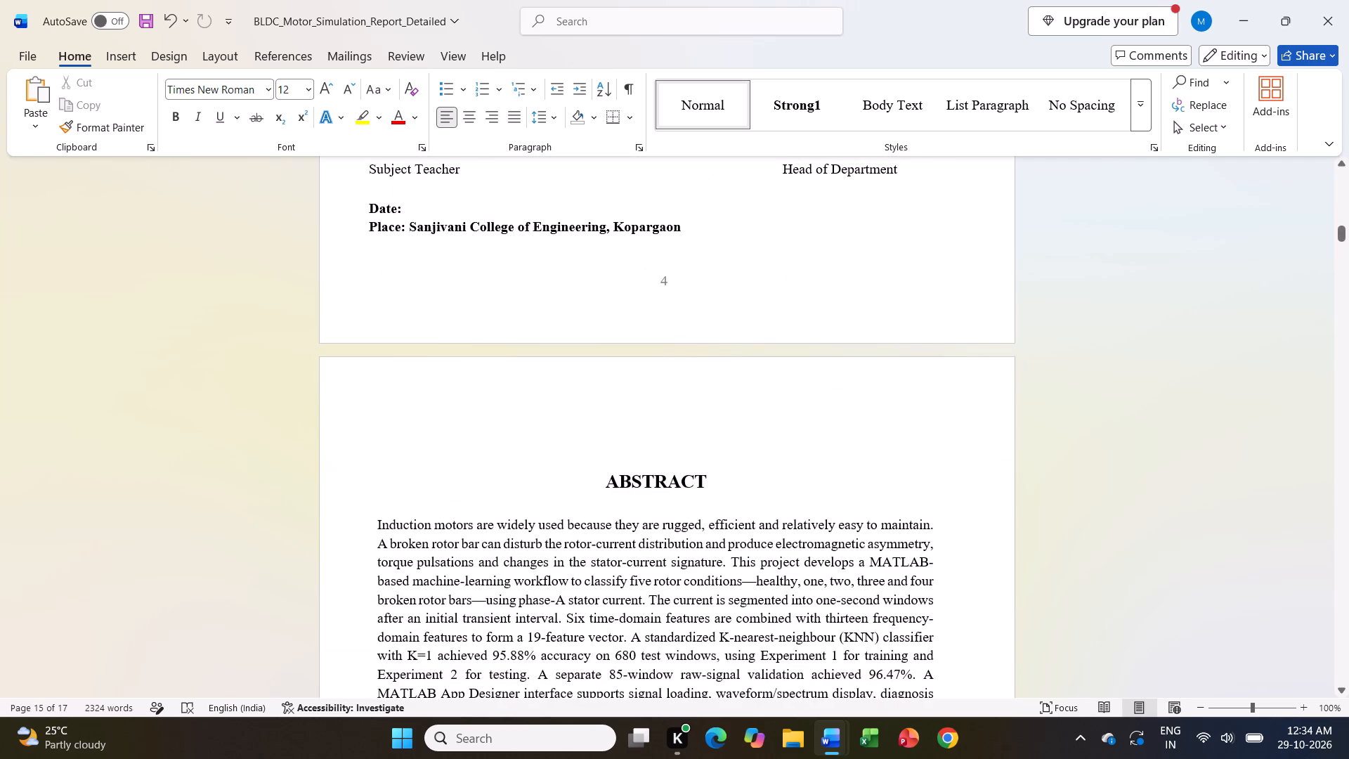
# Examine the pasted Abstract, INDEX page numbers and Introduction and Project Idea section in the BLDC report.
pyautogui.scroll(-2, 873, 640)
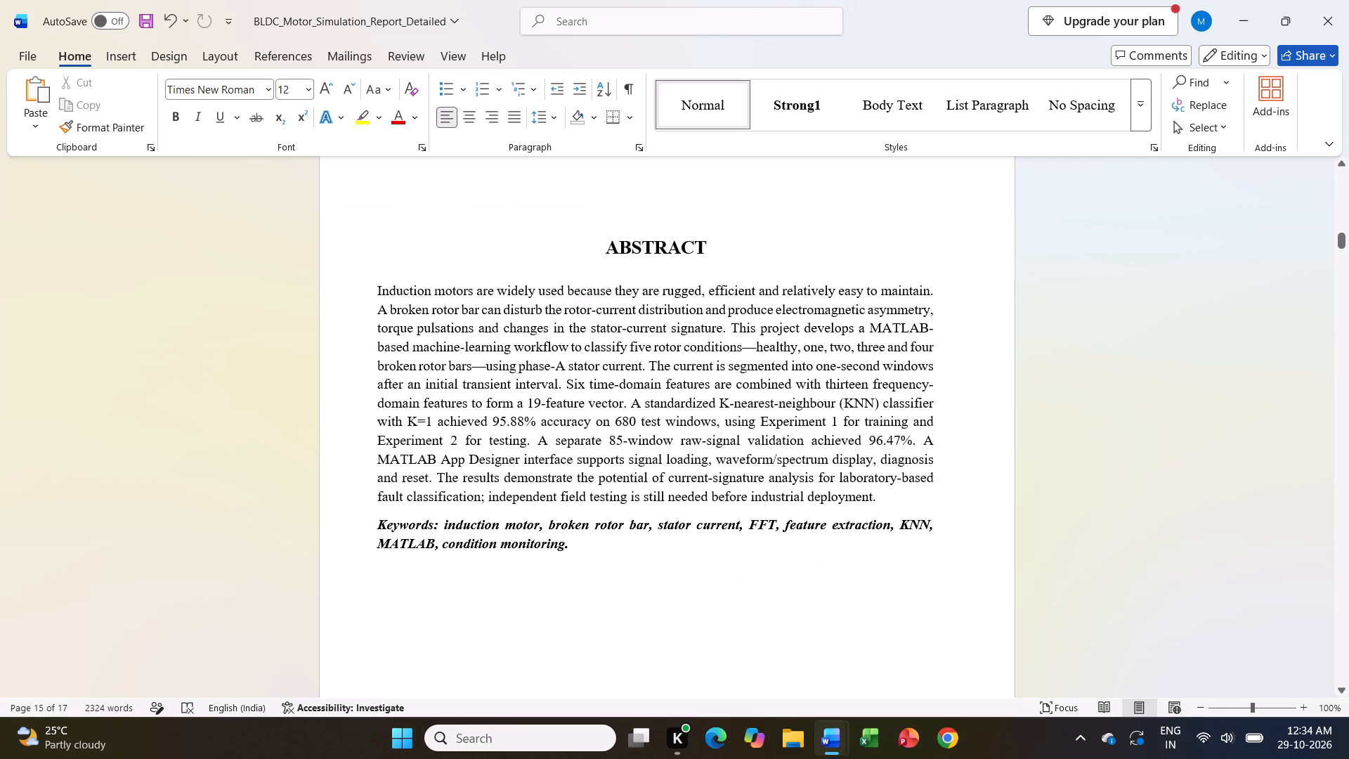
pyautogui.scroll(-6, 873, 640)
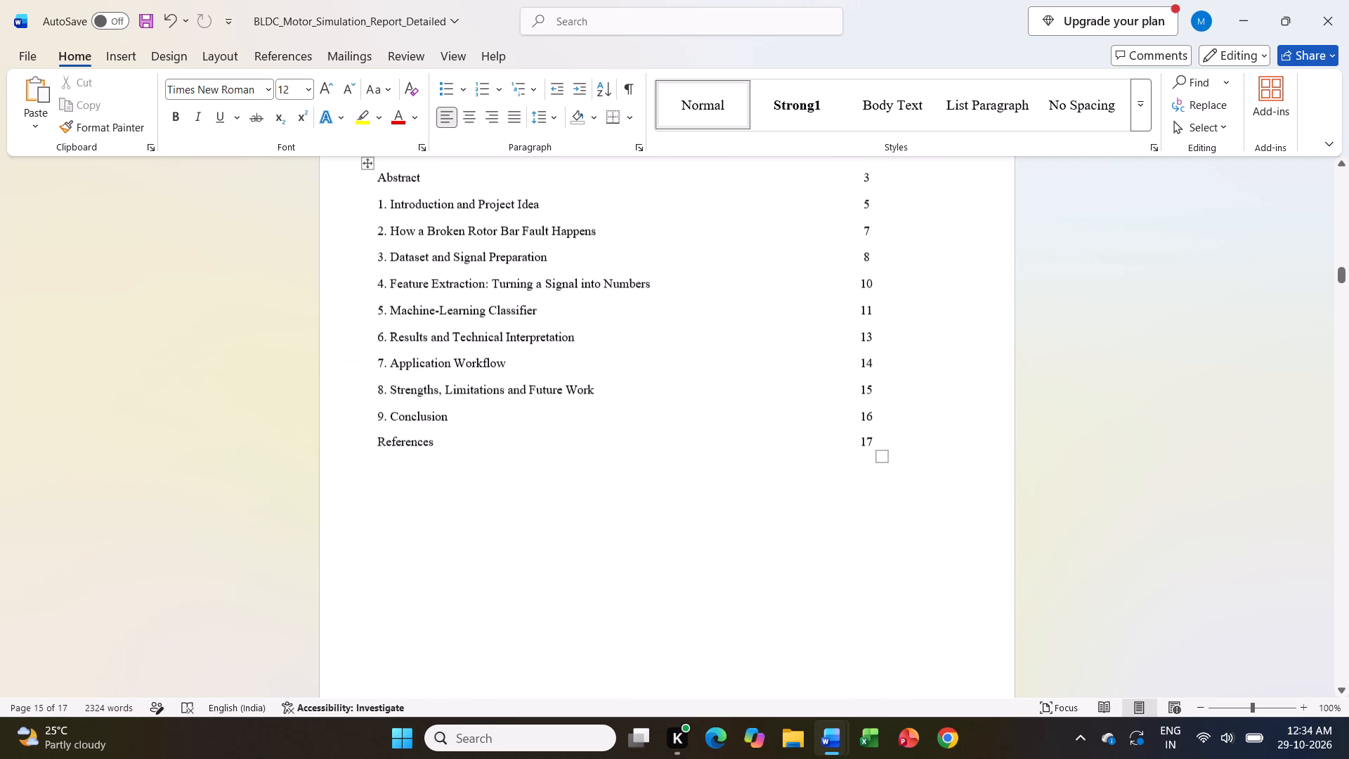
pyautogui.scroll(-1, 873, 640)
pyautogui.click(873, 640)
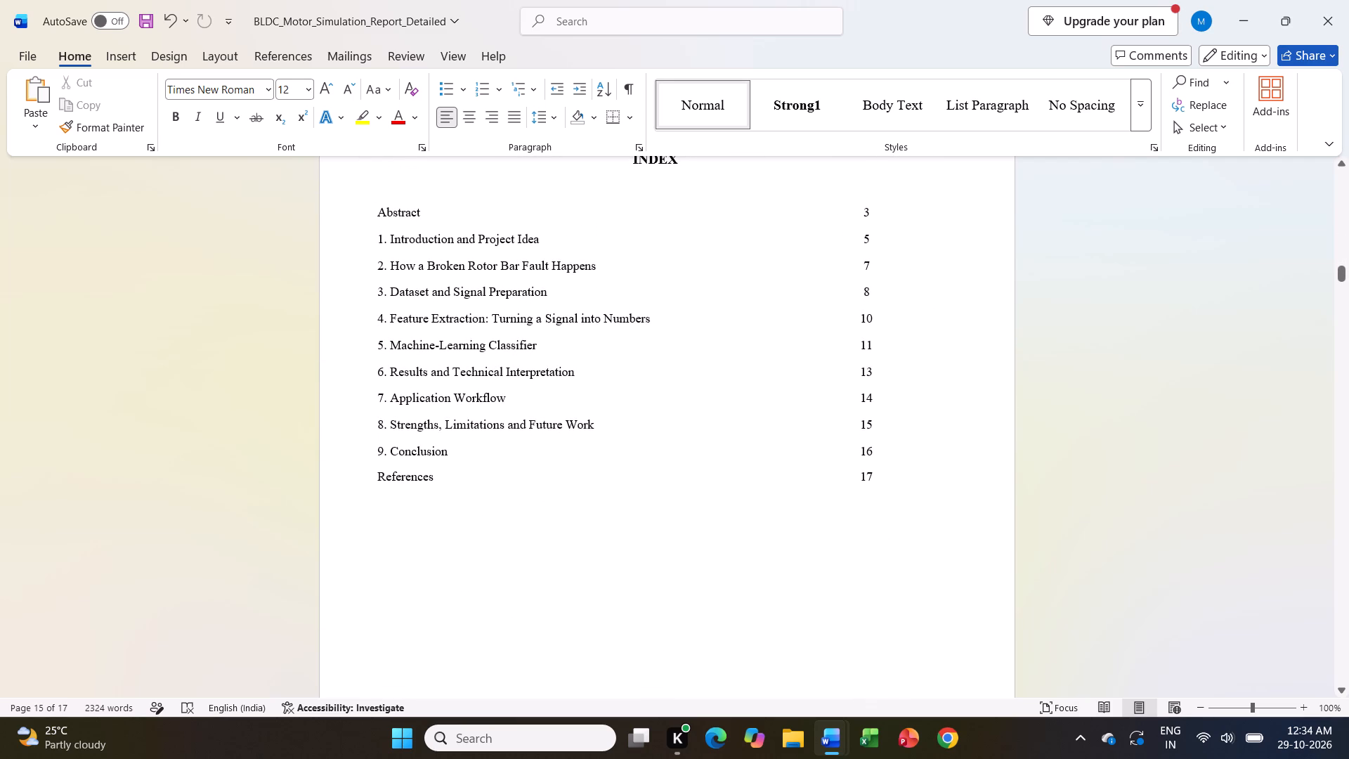
pyautogui.scroll(-2, 873, 640)
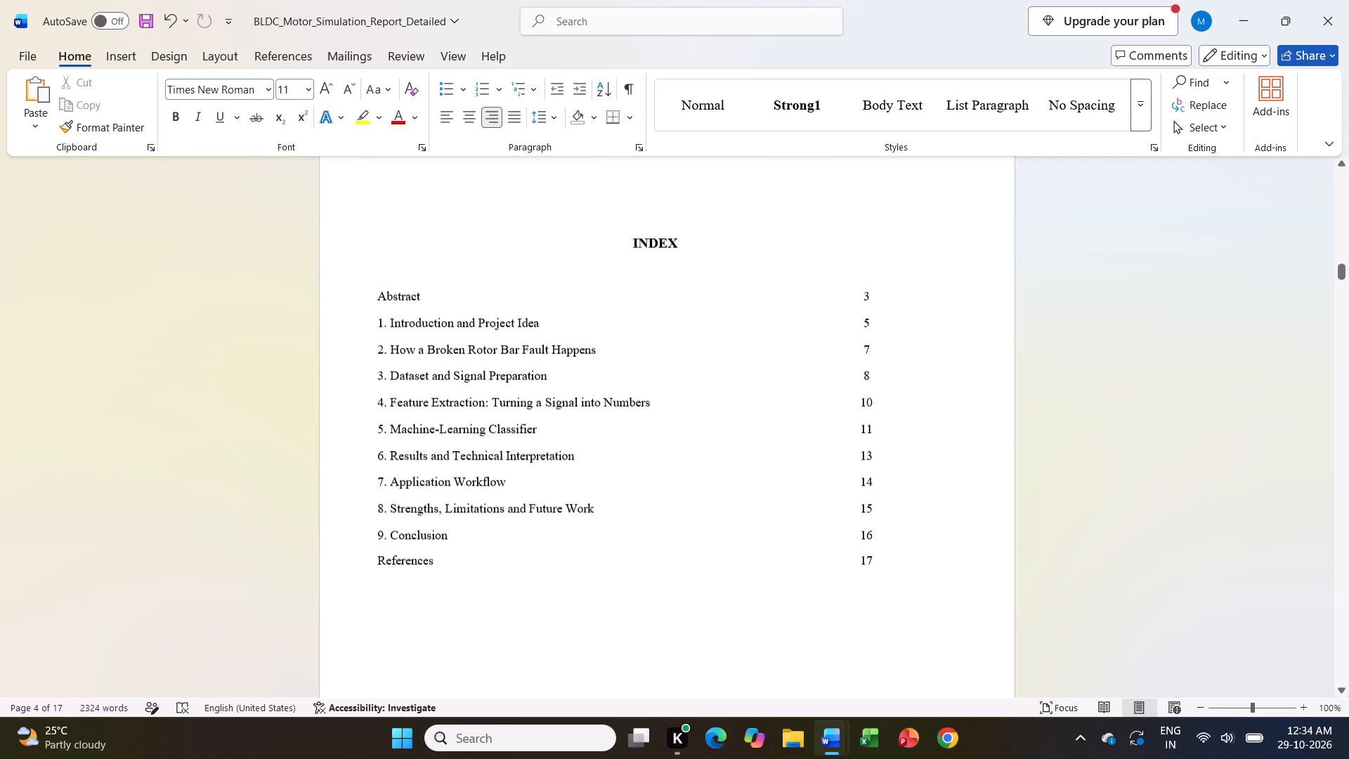
pyautogui.scroll(-3, 873, 640)
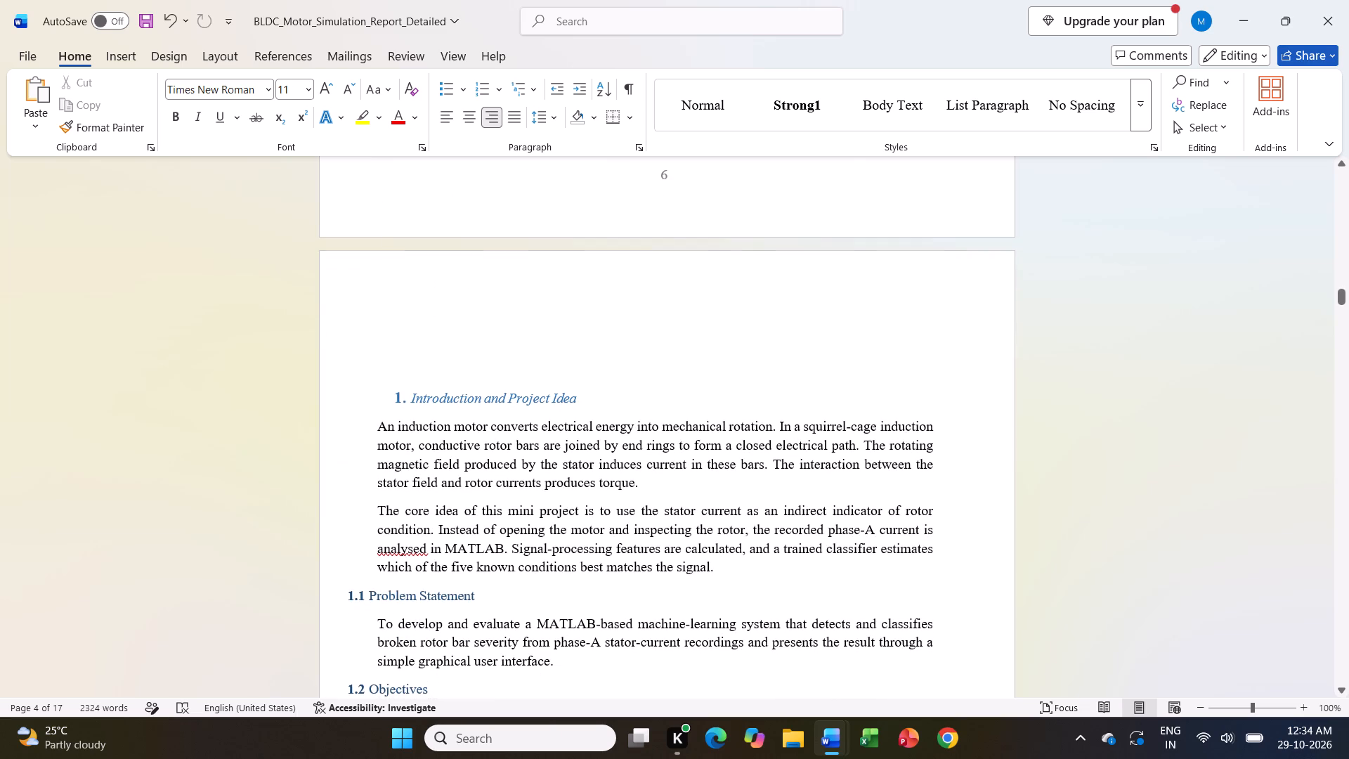
pyautogui.scroll(-2, 873, 640)
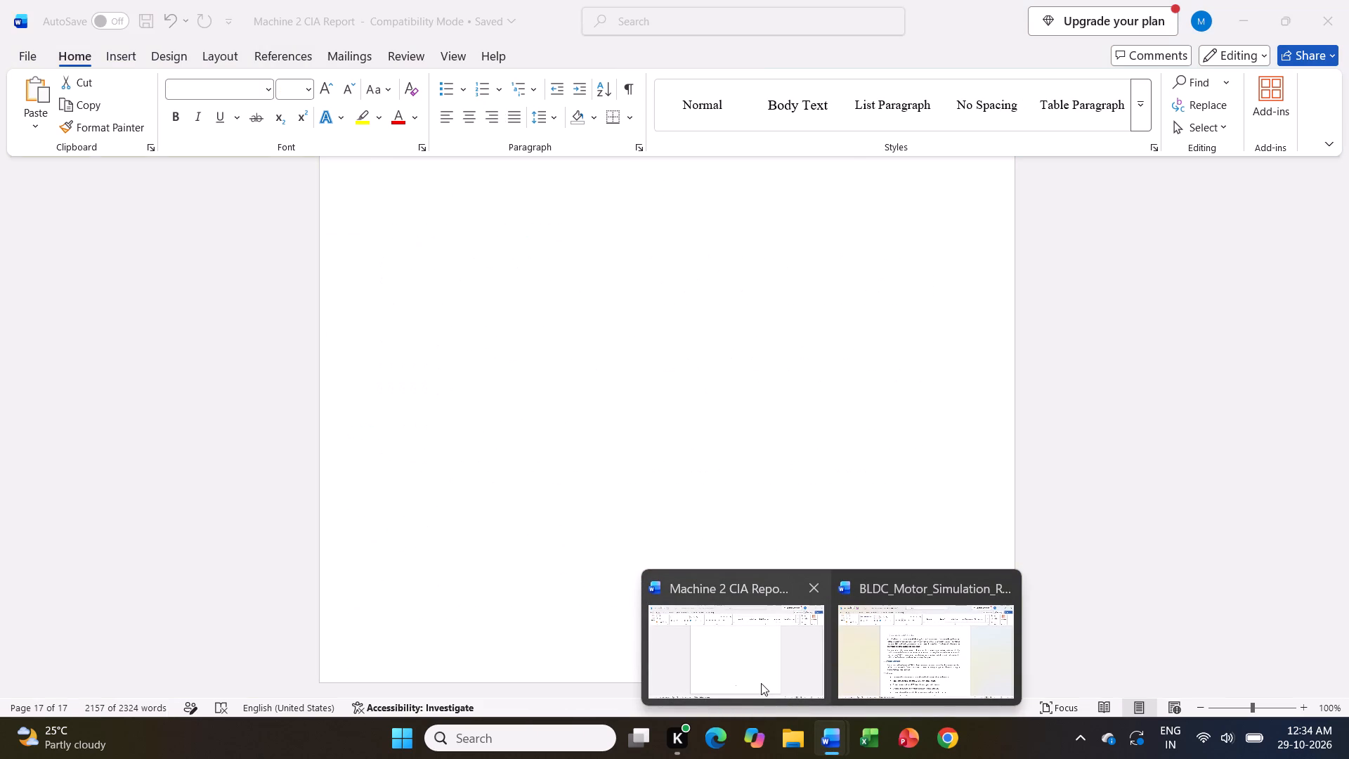
# Switch to the Machine 2 CIA Report and examine its cover page, INDEX and page numbering up to the Introduction for comparison.
pyautogui.click(761, 683)
pyautogui.scroll(14, 761, 683)
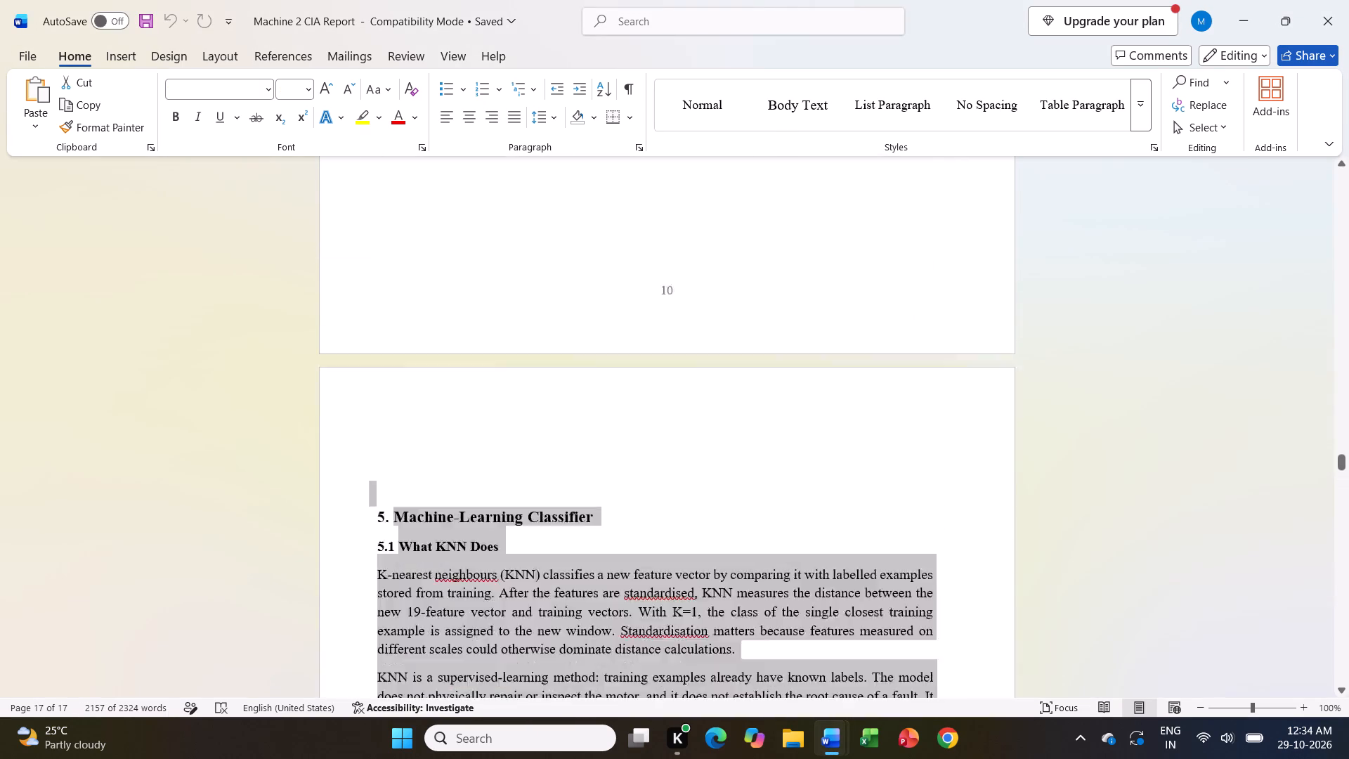
pyautogui.scroll(20, 761, 683)
pyautogui.scroll(20, 761, 683)
pyautogui.scroll(20, 761, 683)
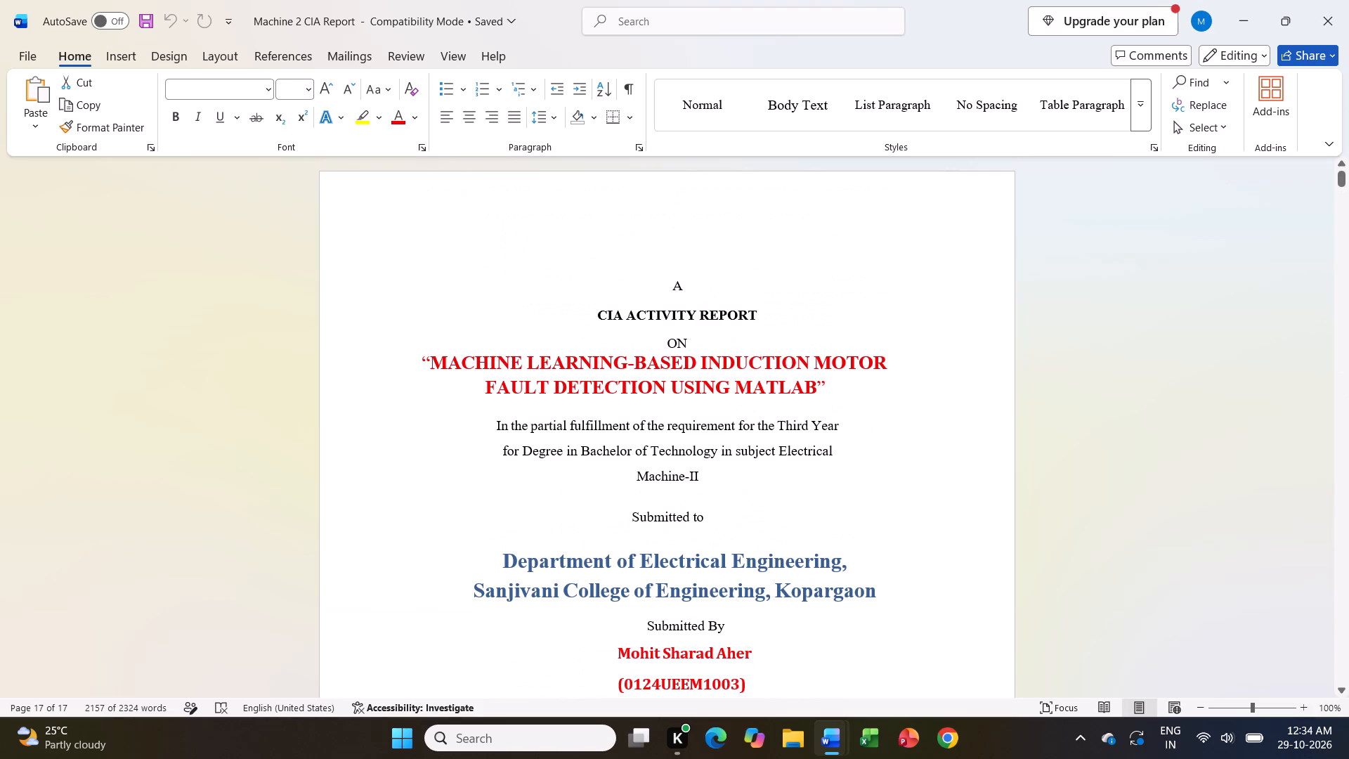
pyautogui.scroll(-11, 852, 628)
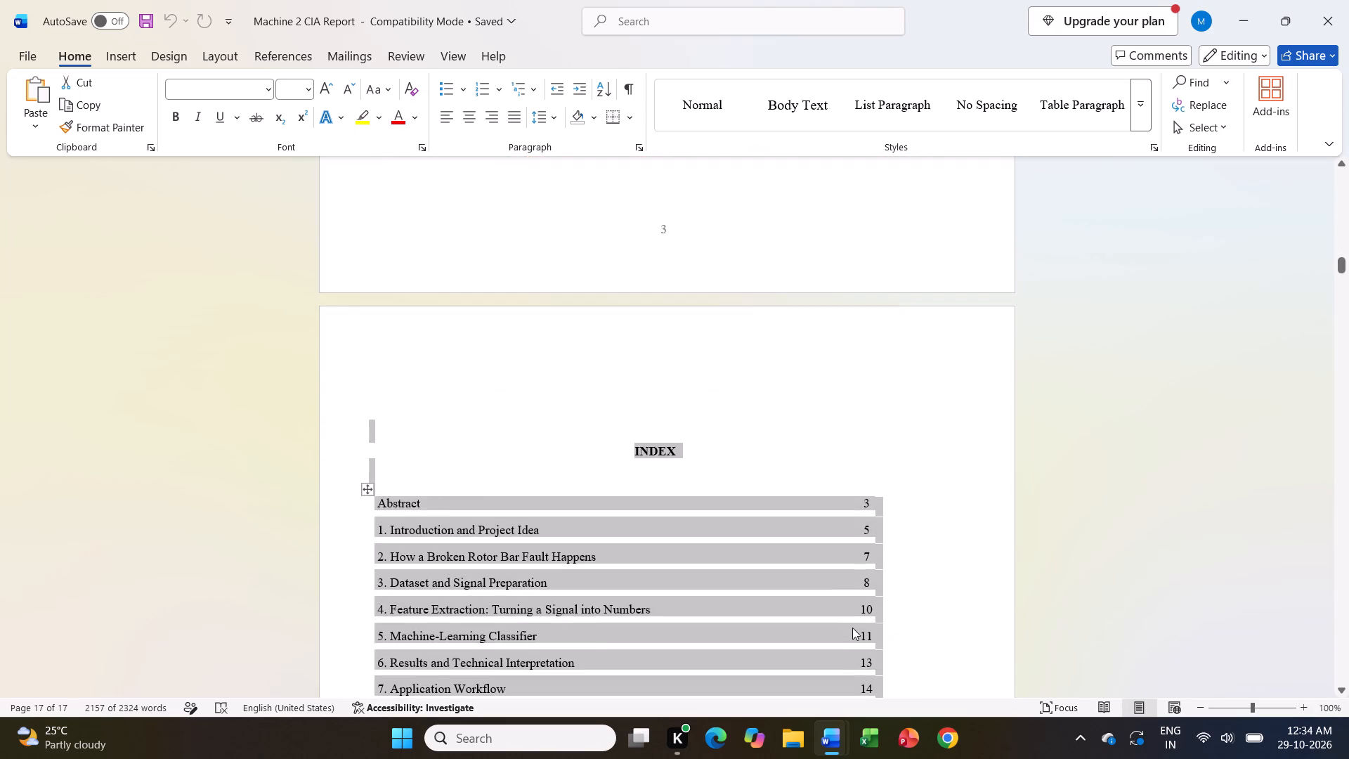
pyautogui.scroll(-4, 852, 628)
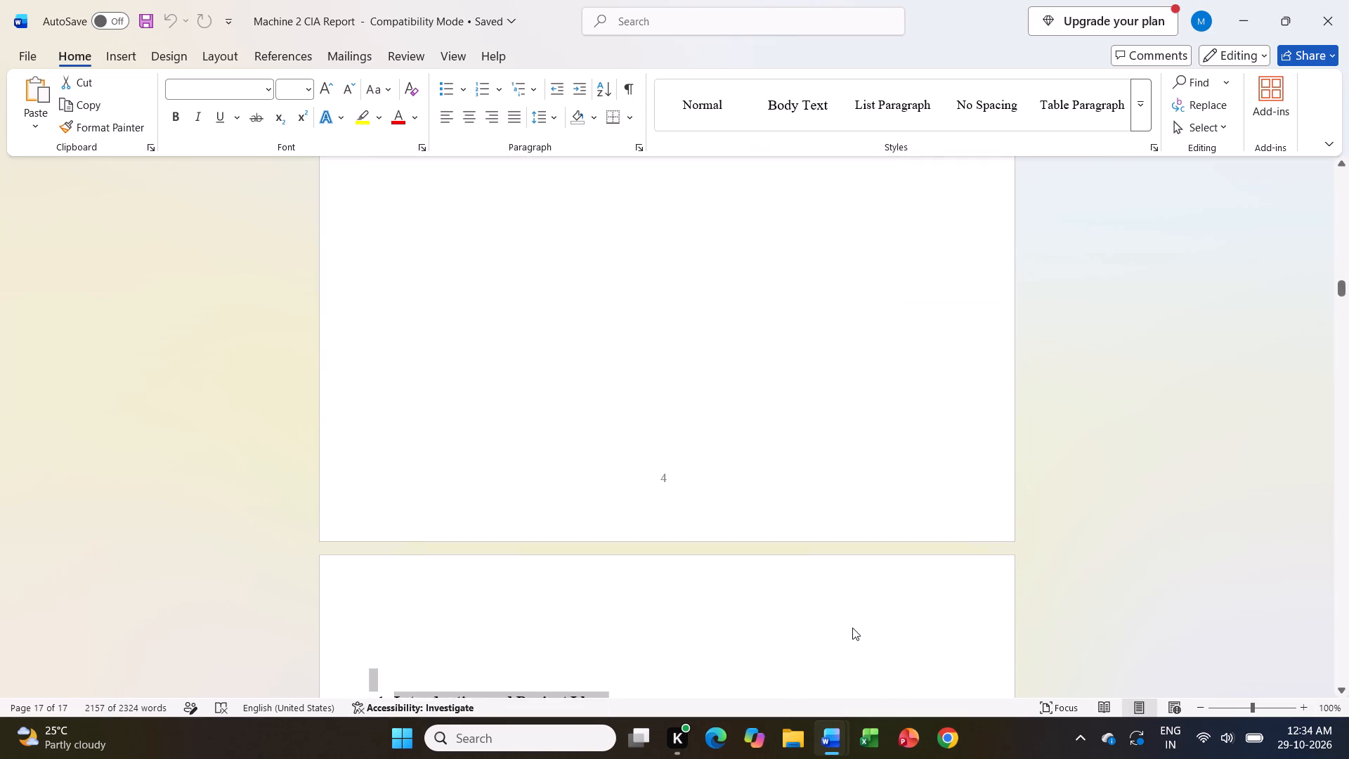
# Return to the BLDC motor simulation report and change the ABSTRACT heading's alignment from centred to justified.
pyautogui.scroll(-1, 852, 628)
pyautogui.click(1073, 589)
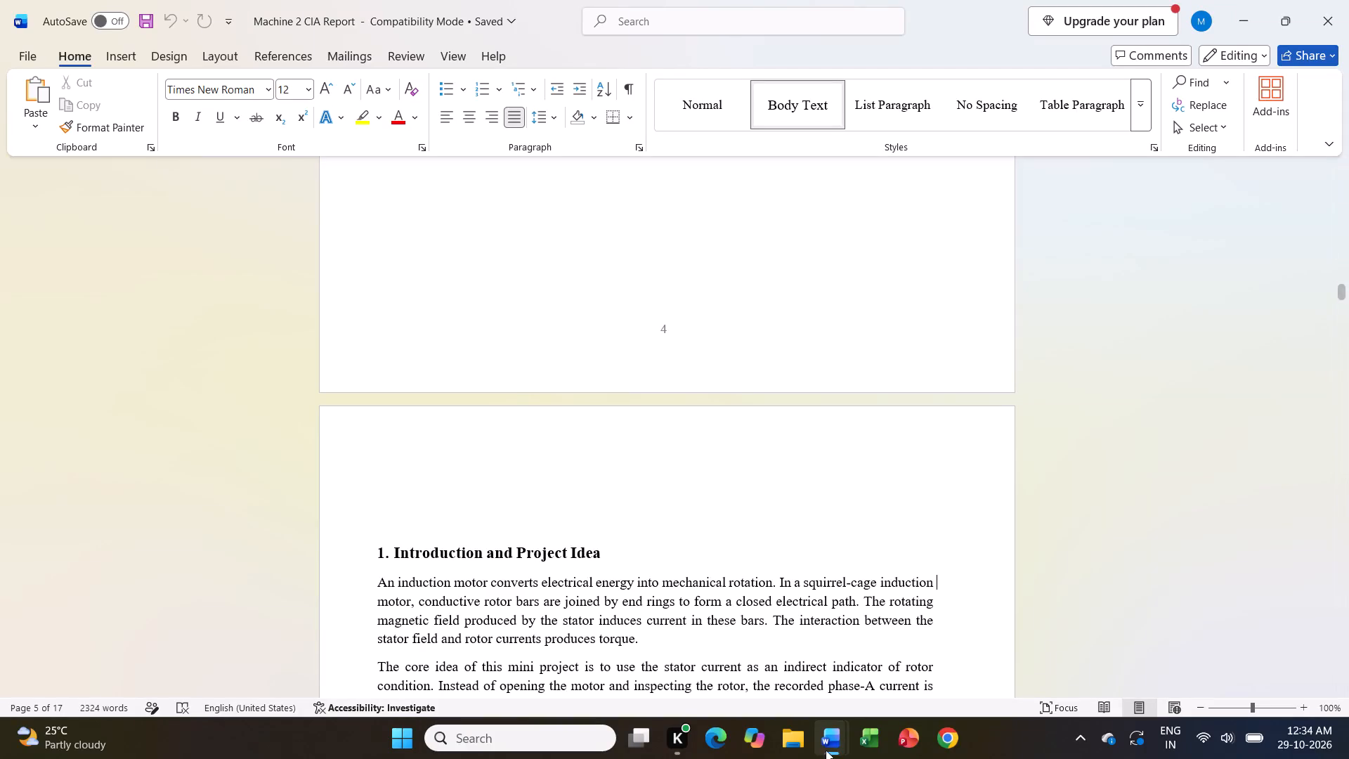
pyautogui.click(873, 687)
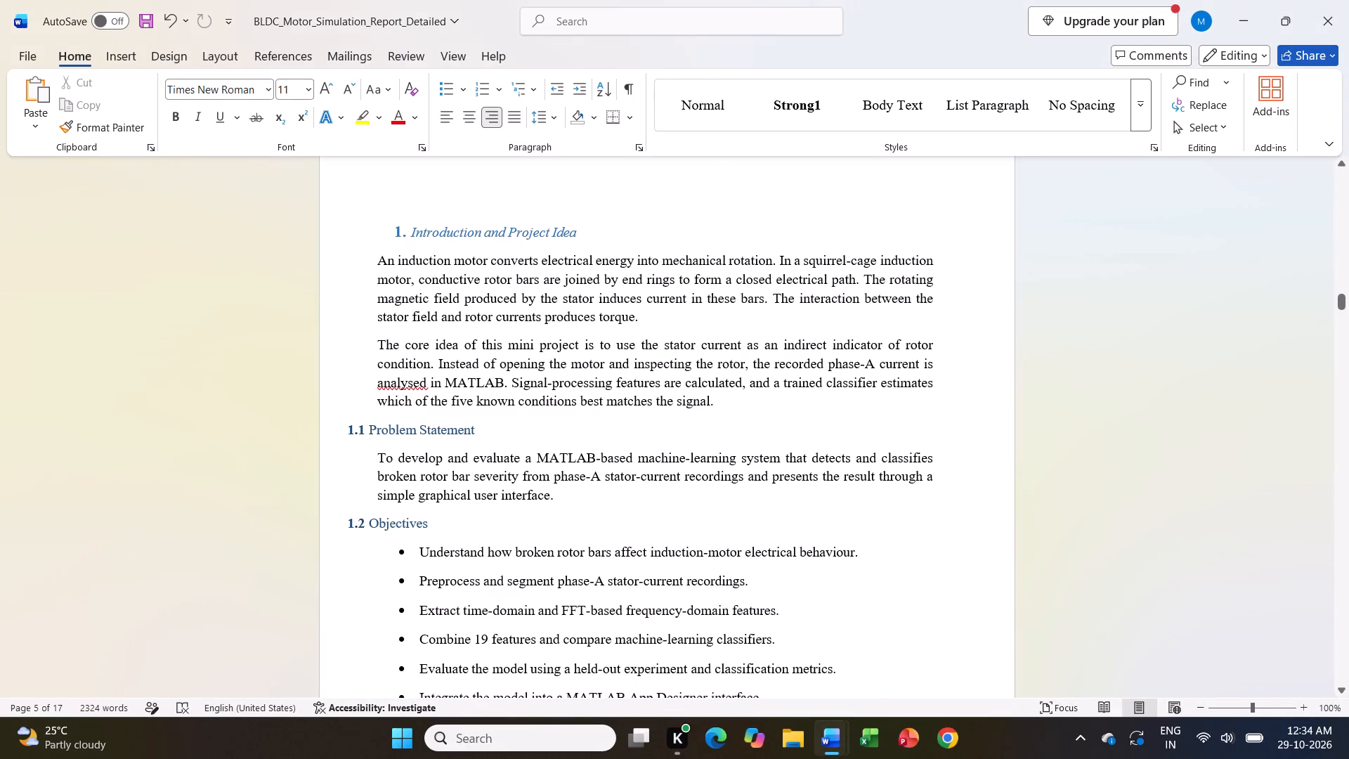
pyautogui.scroll(7, 741, 571)
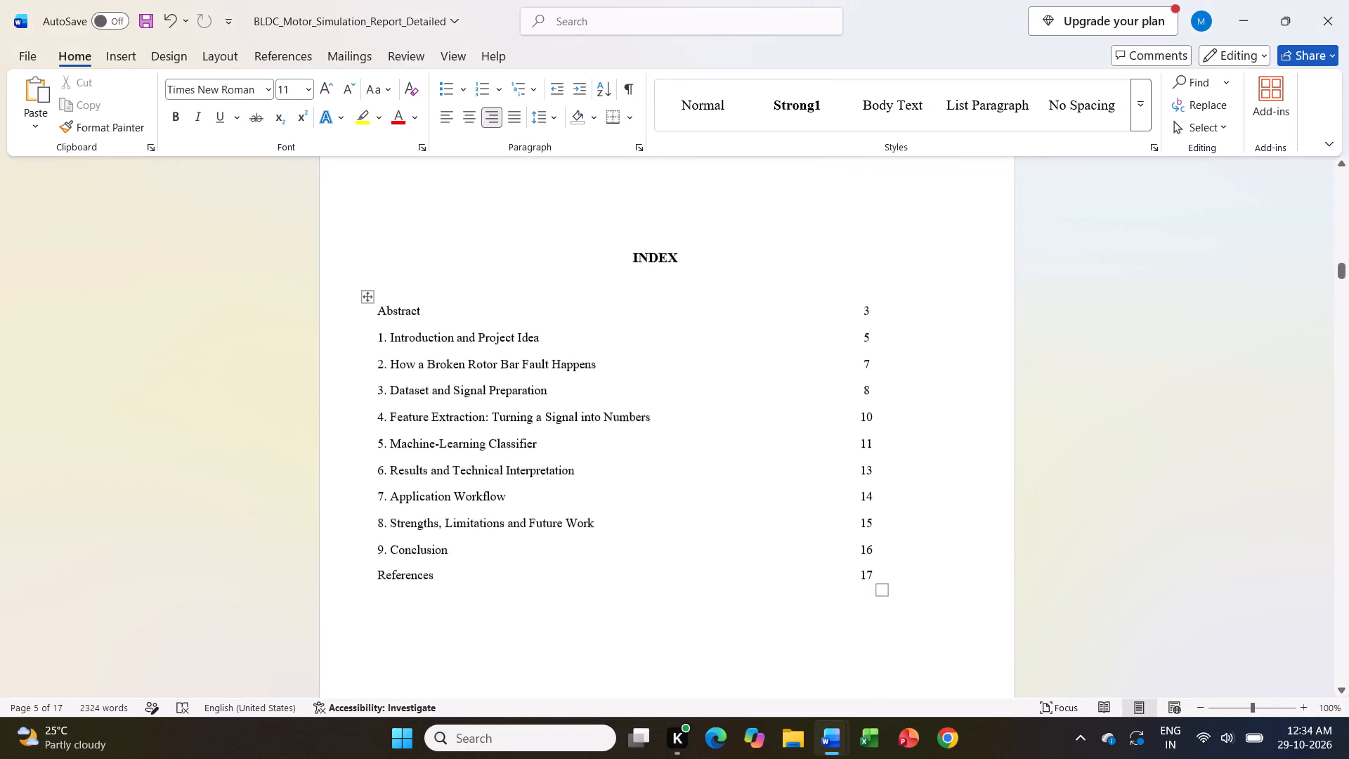
pyautogui.scroll(7, 741, 571)
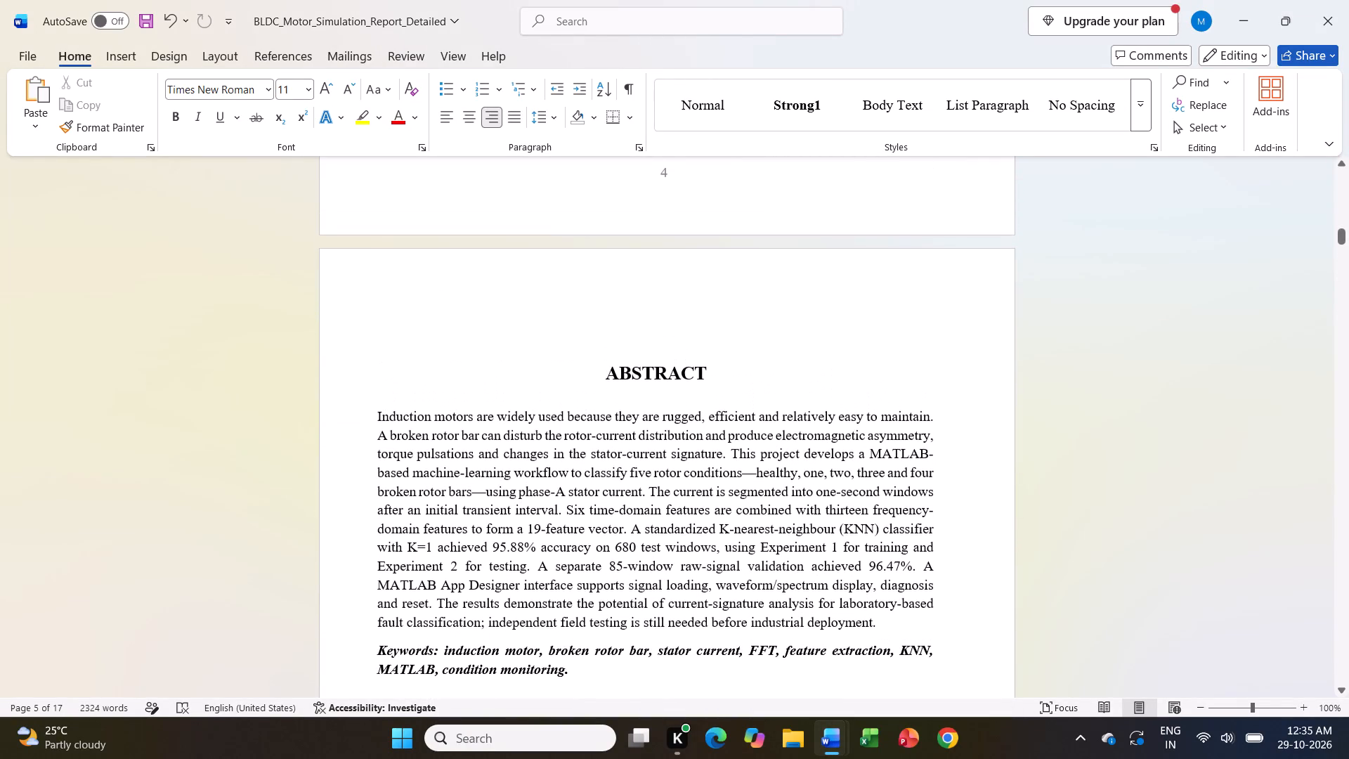
pyautogui.moveTo(604, 384); pyautogui.dragTo(706, 381)
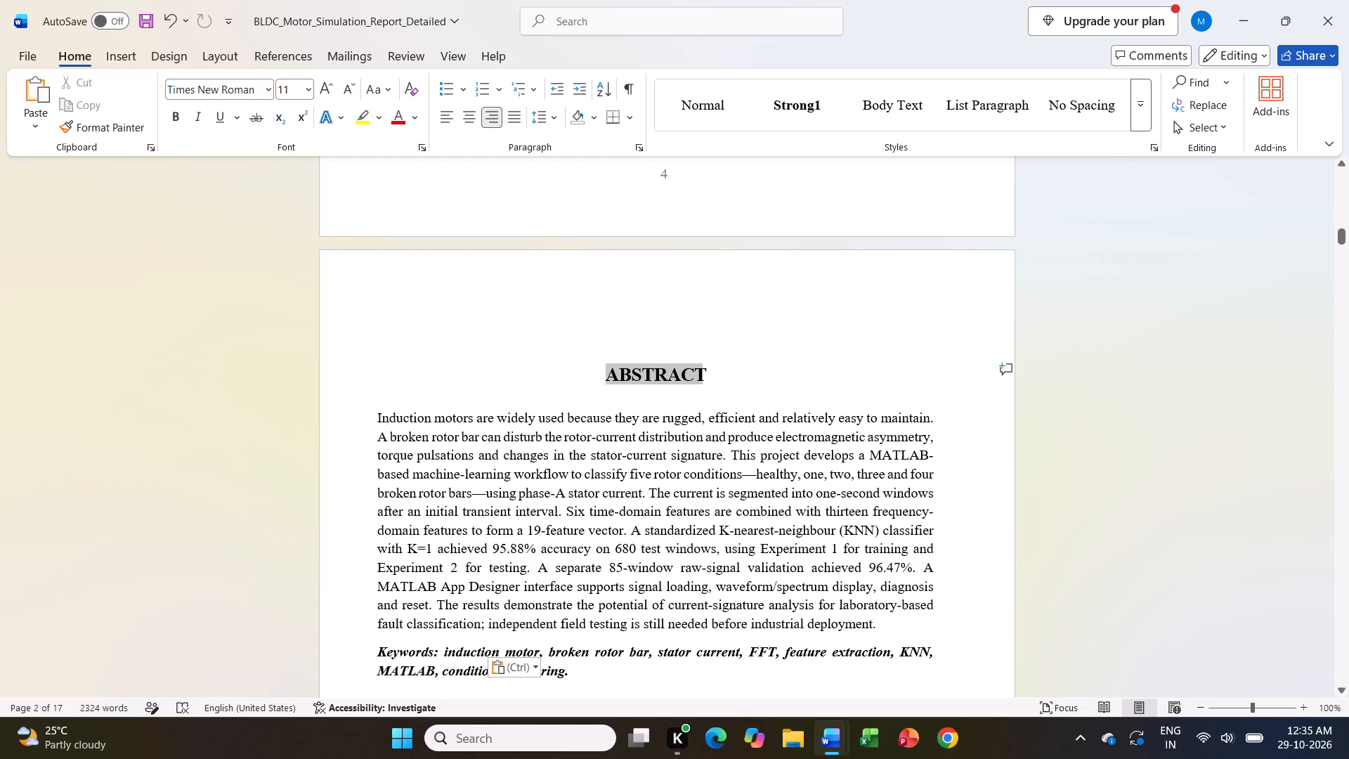
pyautogui.moveTo(706, 381); pyautogui.dragTo(712, 381)
pyautogui.click(517, 115)
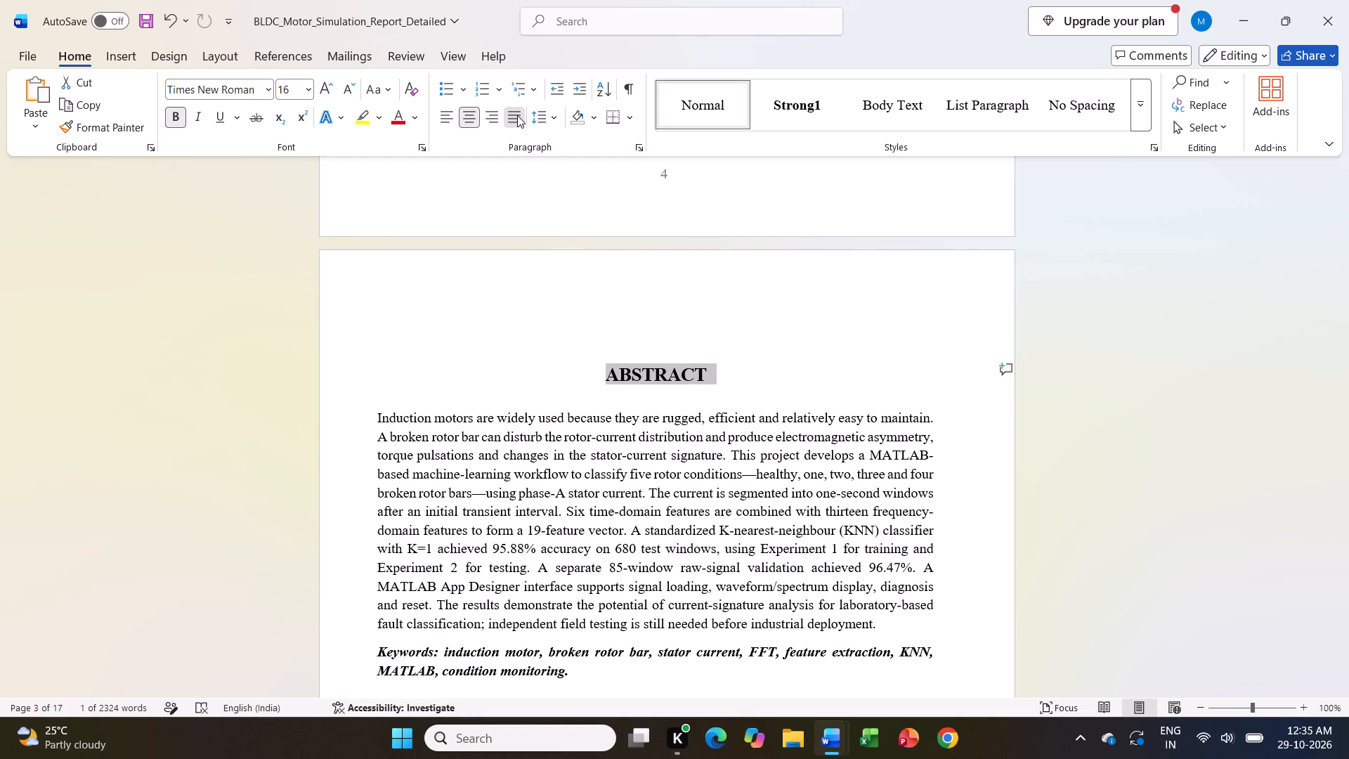
pyautogui.click(554, 374)
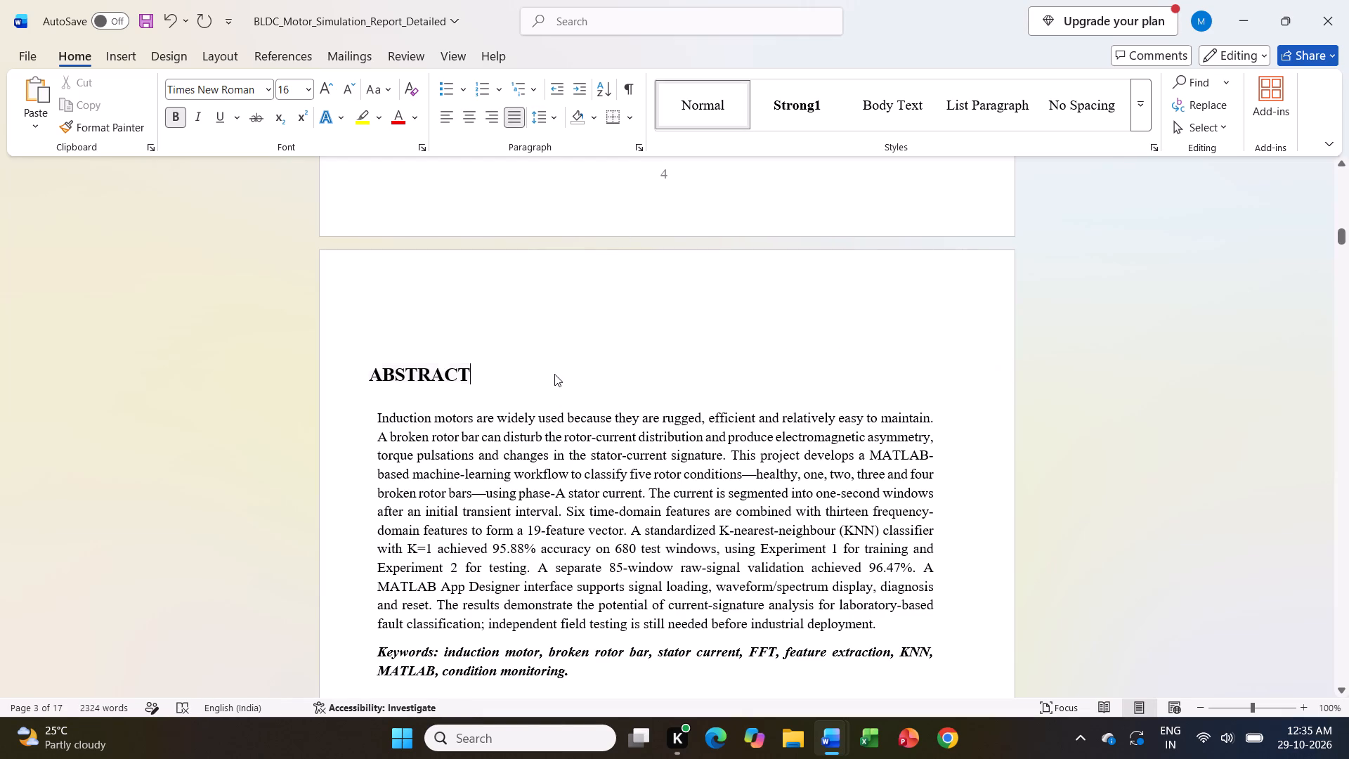
# Launch WhatsApp from the recent Windows searches.
pyautogui.click(562, 741)
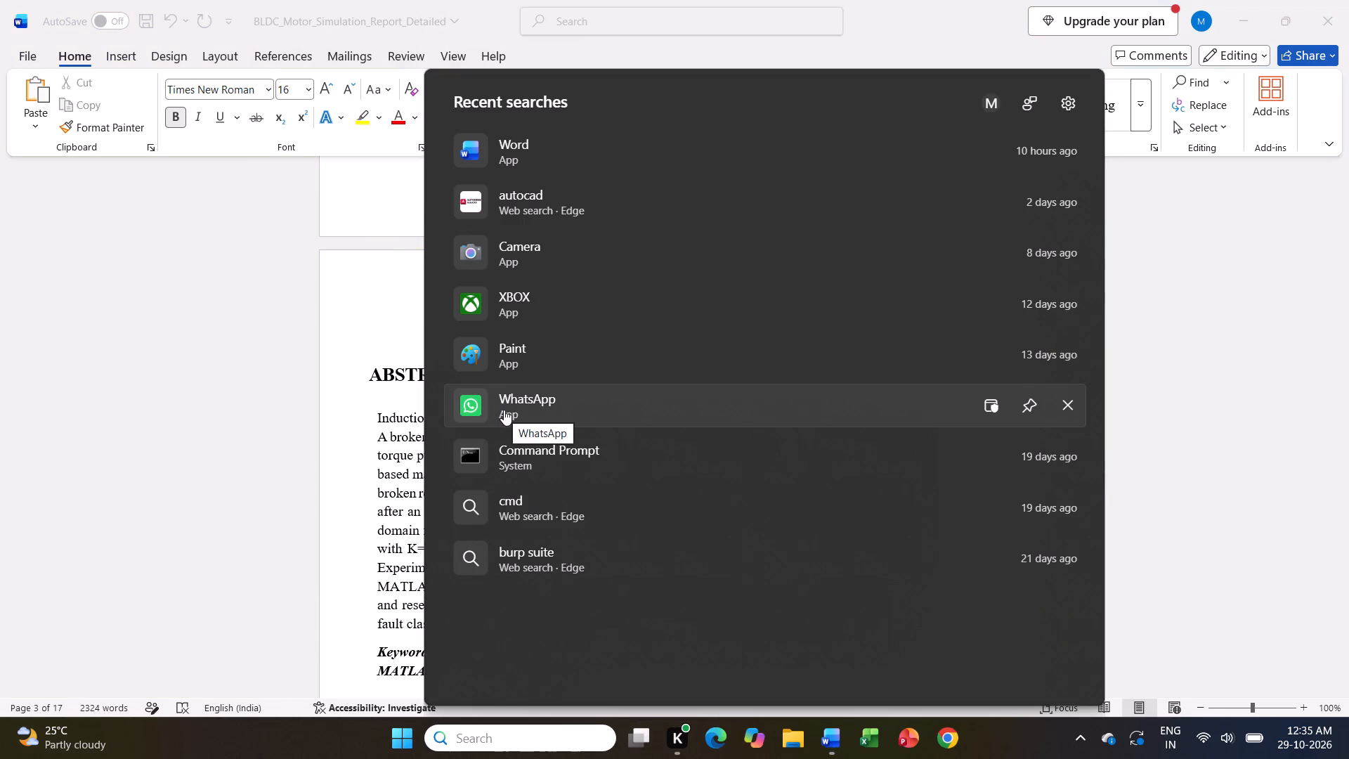
pyautogui.click(504, 410)
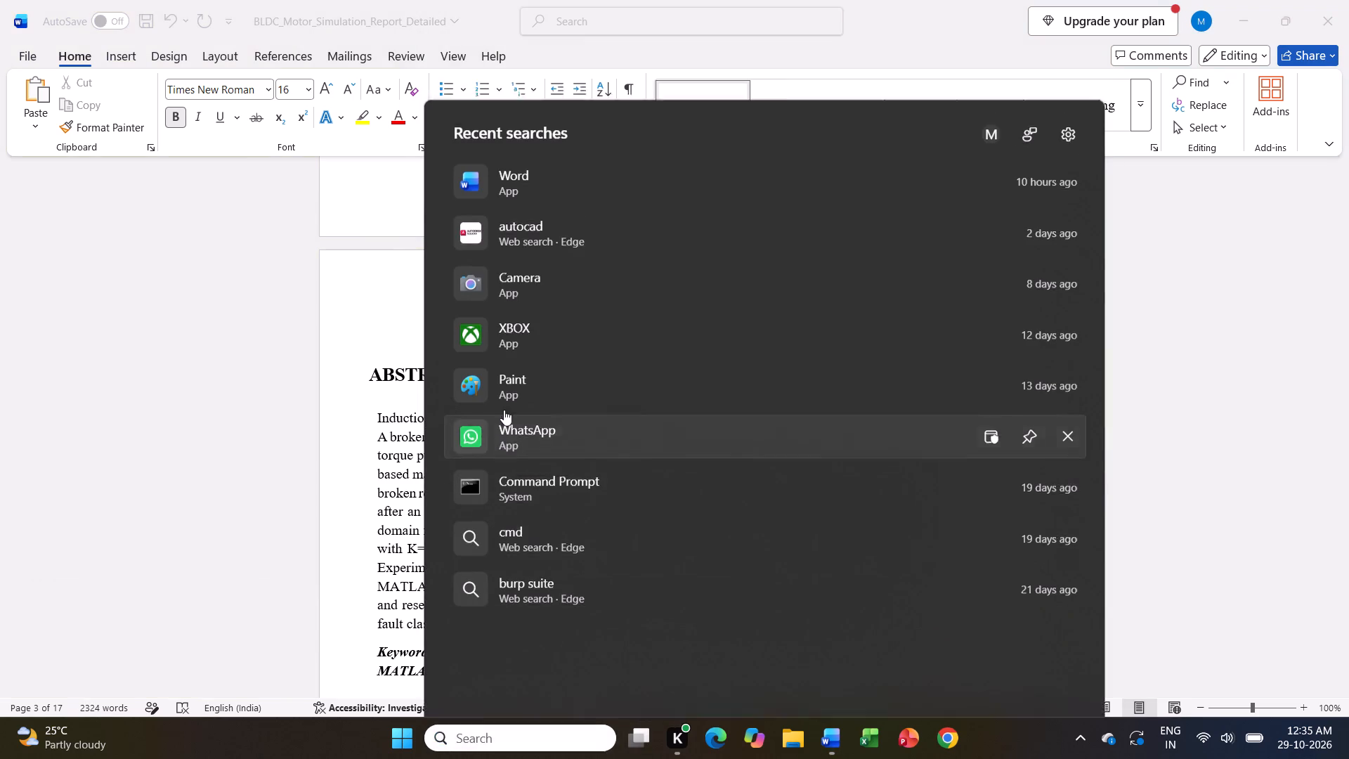
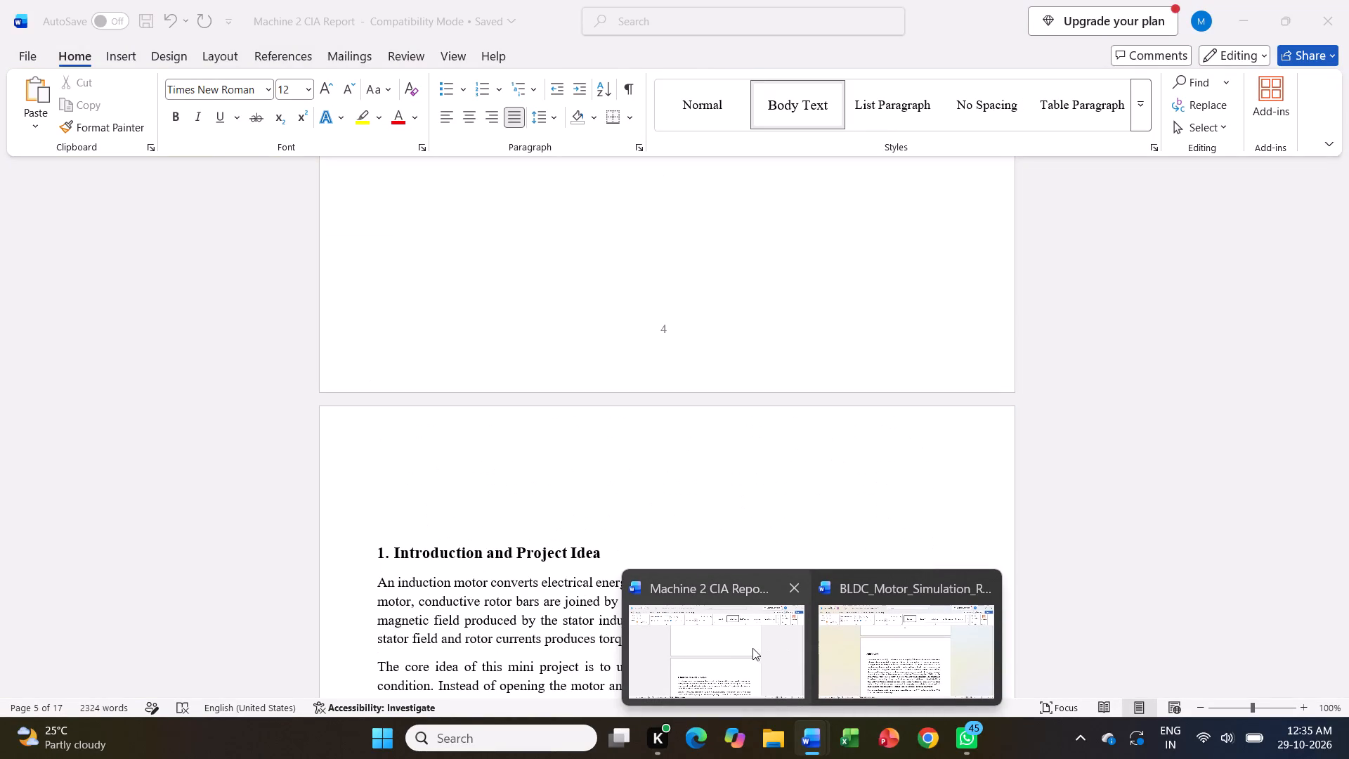
# Switch back to the BLDC motor simulation report and select the number of the Introduction and Project Idea heading.
pyautogui.click(872, 630)
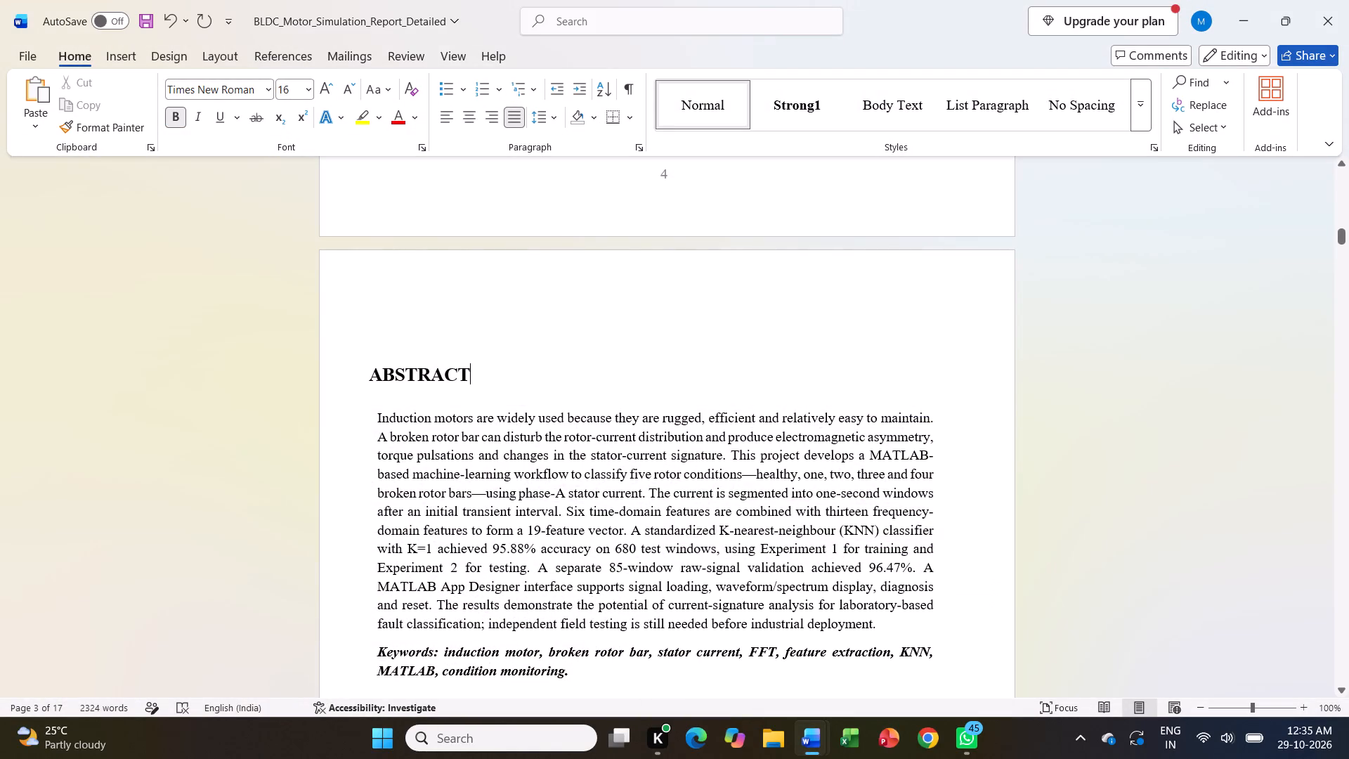
pyautogui.scroll(-4, 448, 431)
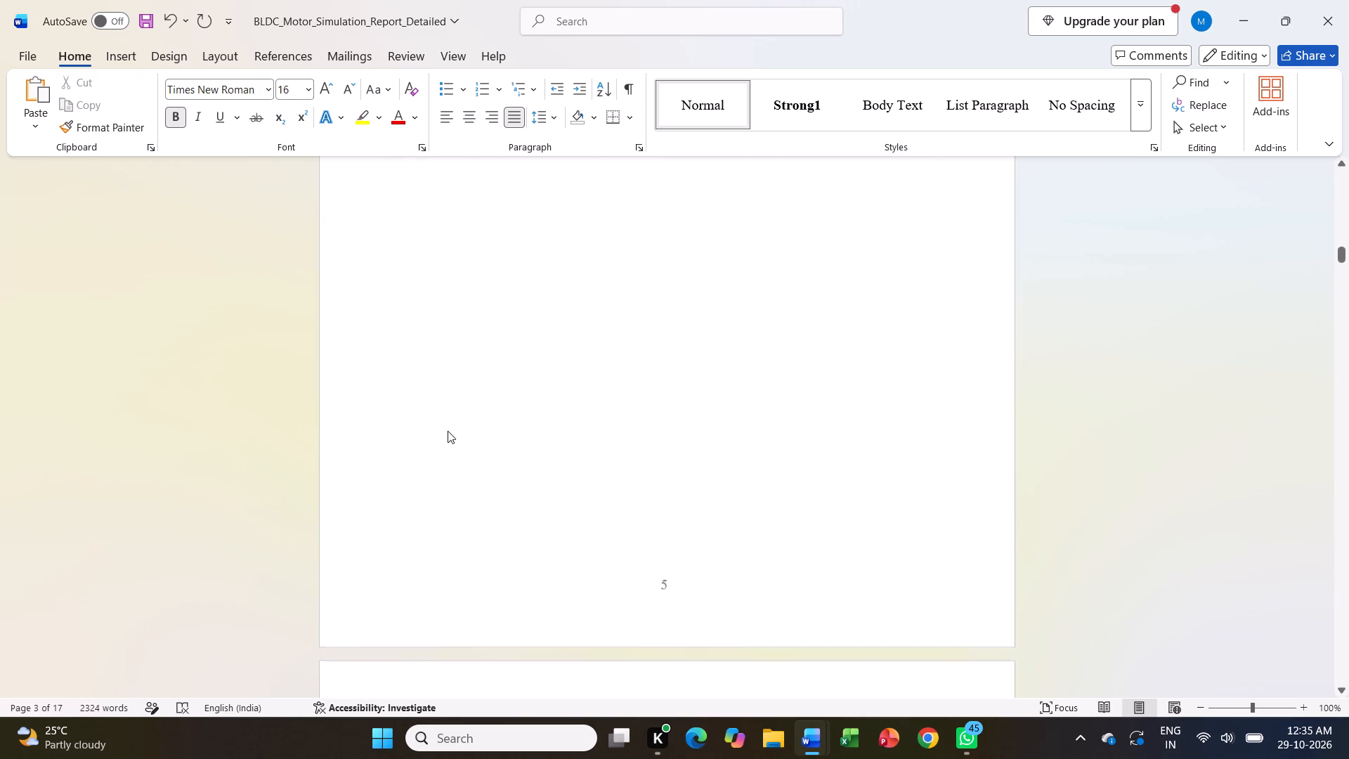
pyautogui.scroll(-7, 448, 431)
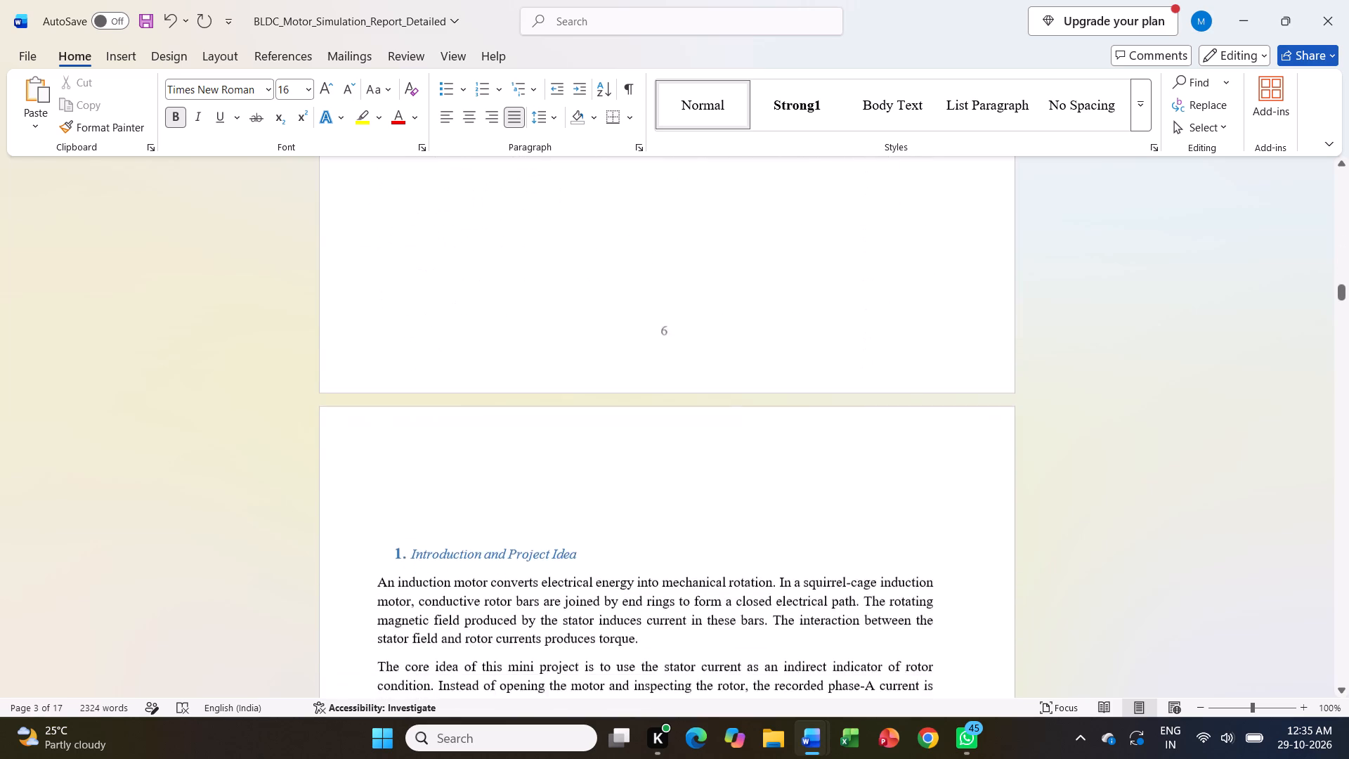
pyautogui.scroll(-1, 448, 431)
pyautogui.moveTo(395, 426); pyautogui.dragTo(568, 481)
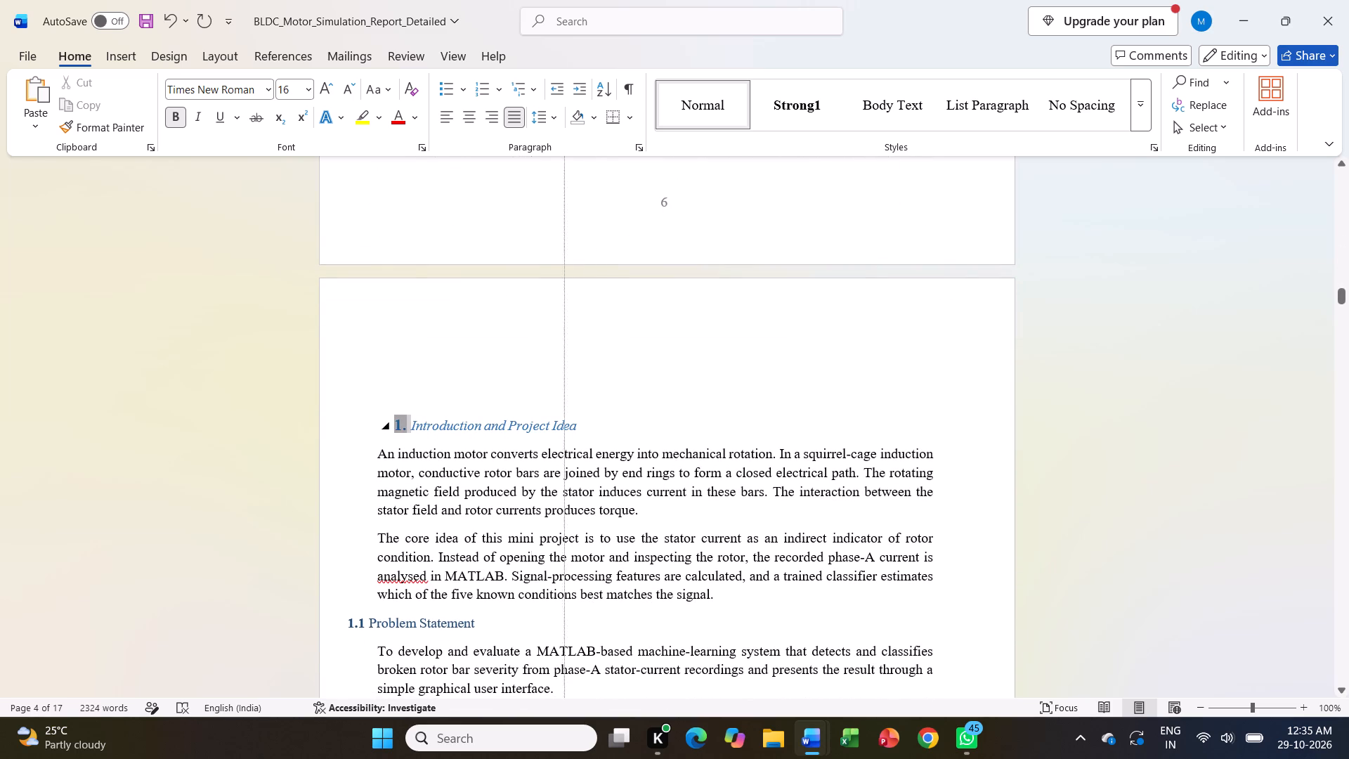
pyautogui.moveTo(568, 481); pyautogui.dragTo(389, 533)
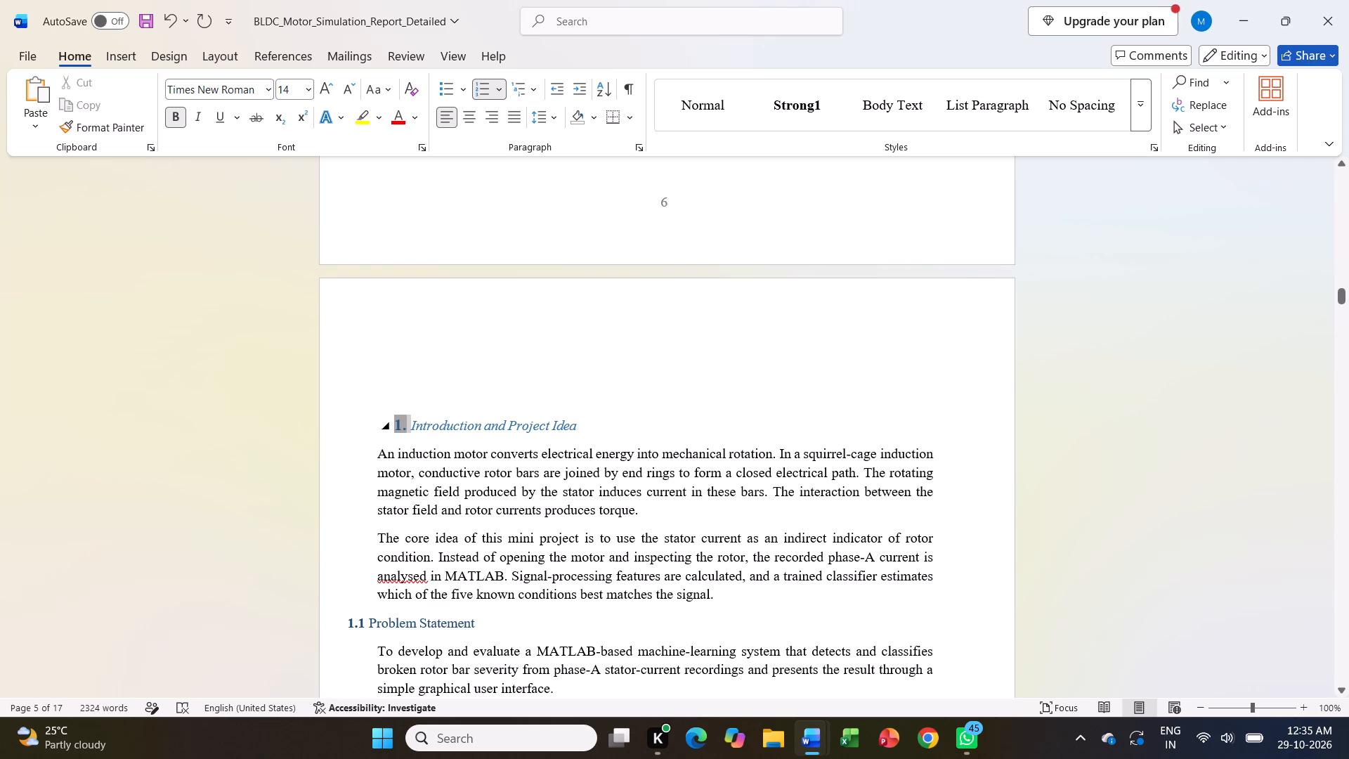
# Set the font colour of all content from the Introduction and Project Idea heading to the end of the References to Automatic.
pyautogui.moveTo(412, 427); pyautogui.dragTo(582, 645)
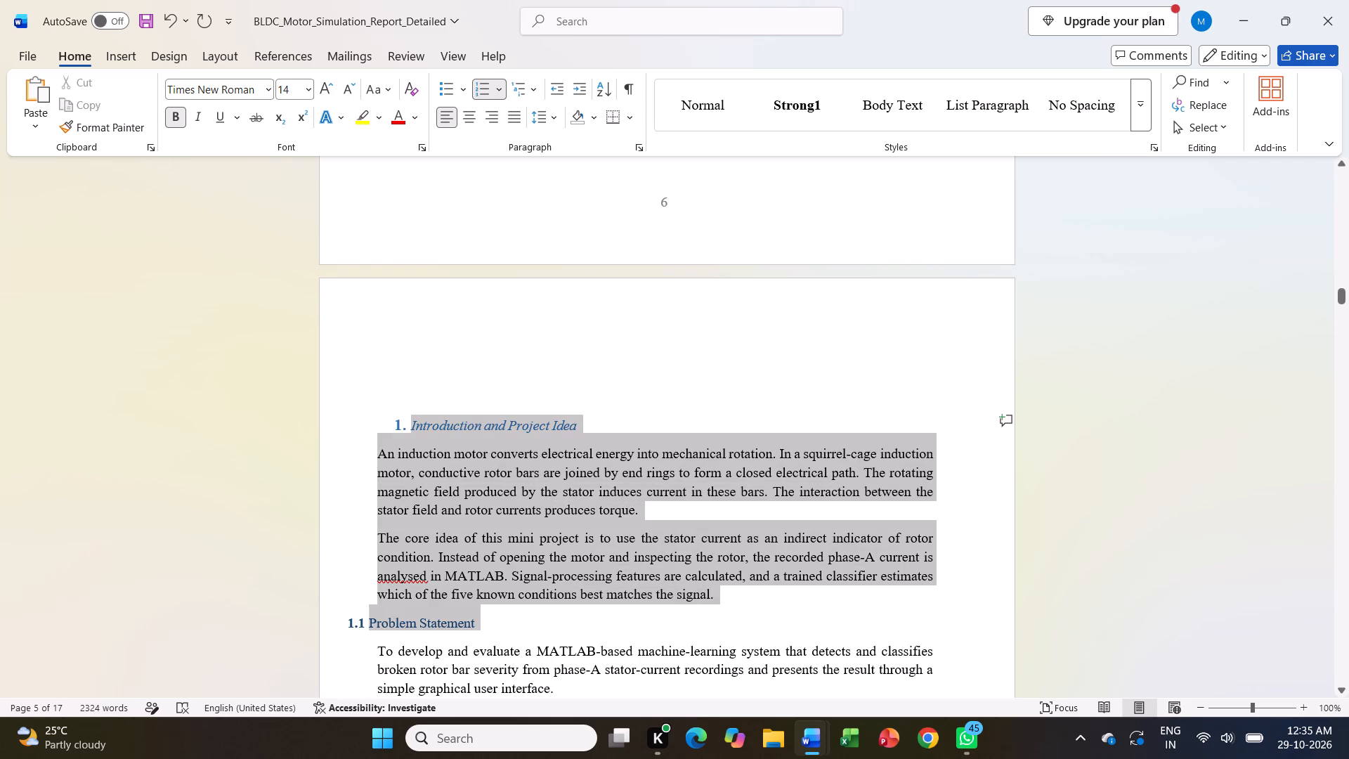
pyautogui.moveTo(582, 645); pyautogui.dragTo(608, 744)
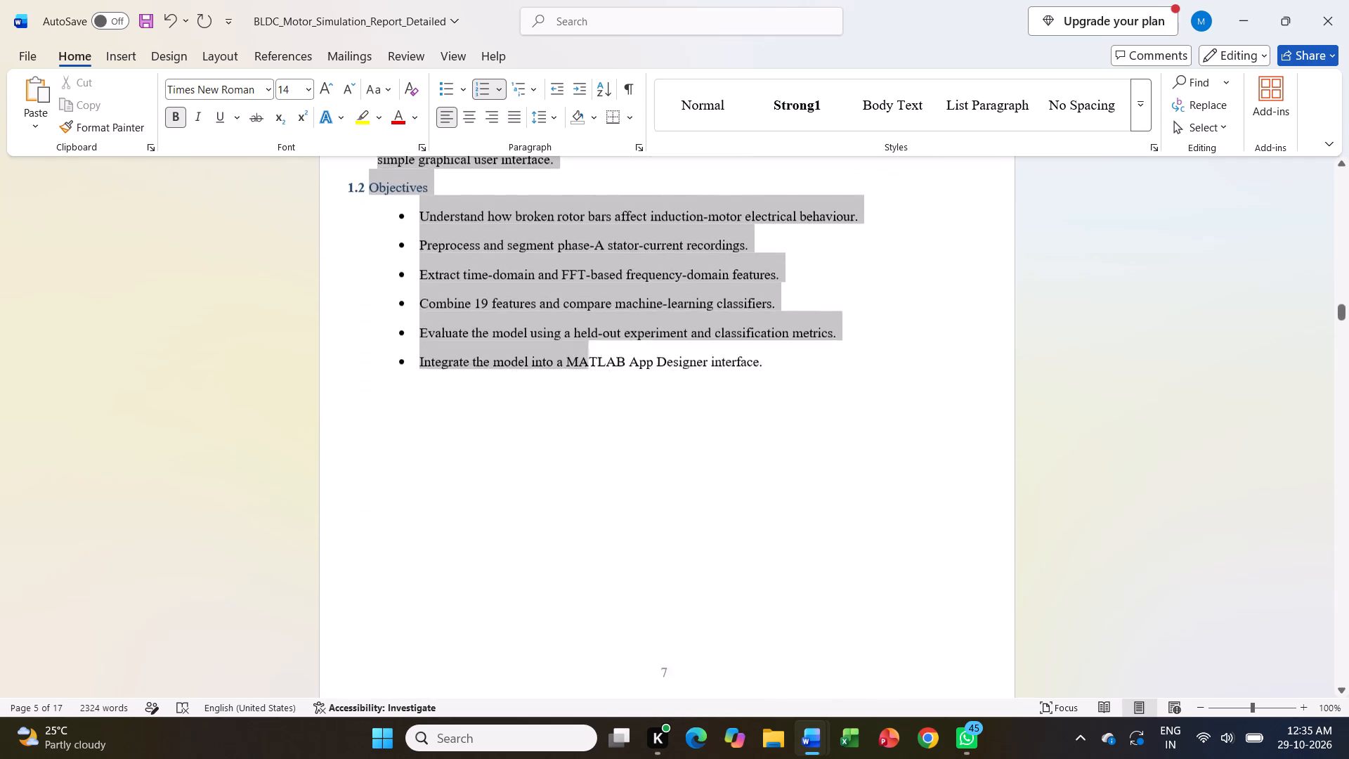
pyautogui.moveTo(608, 744); pyautogui.dragTo(673, 758)
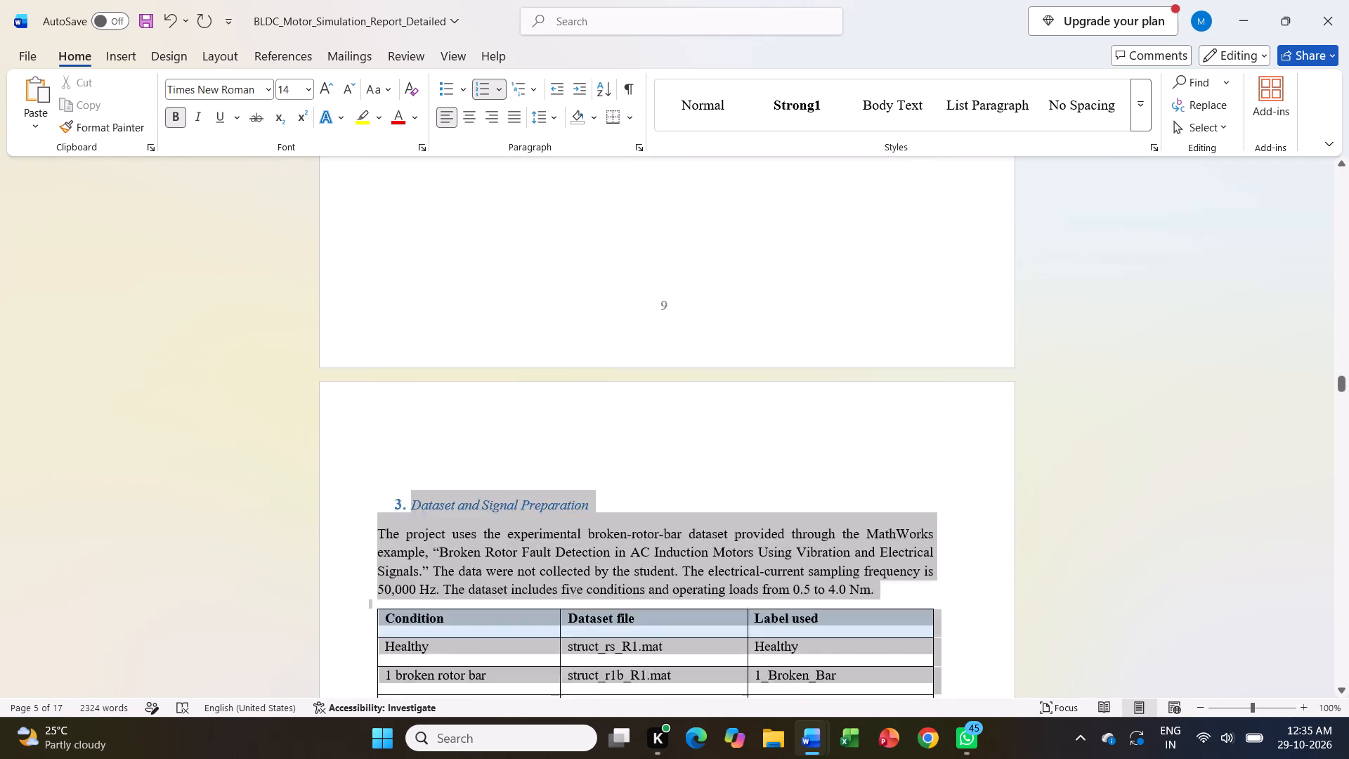
pyautogui.moveTo(673, 758); pyautogui.dragTo(676, 758)
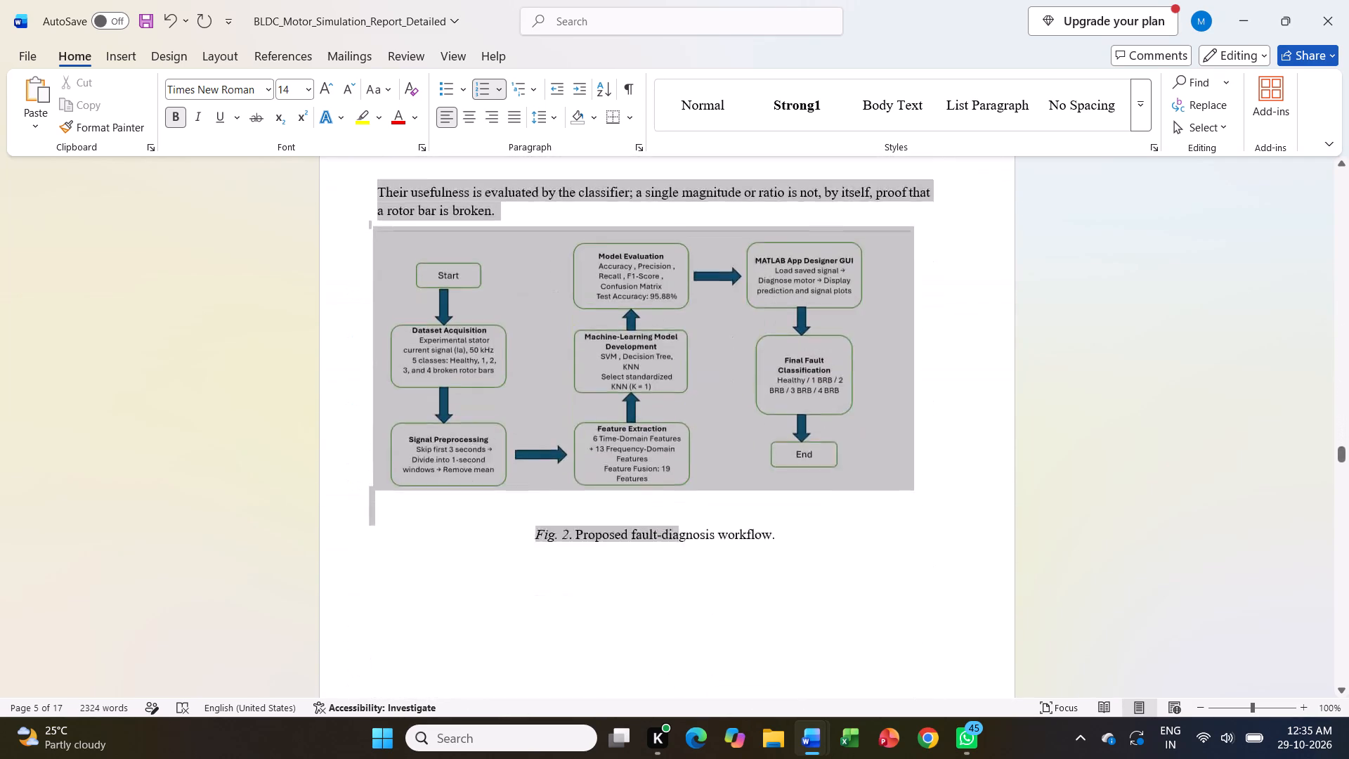
pyautogui.moveTo(676, 758); pyautogui.dragTo(672, 758)
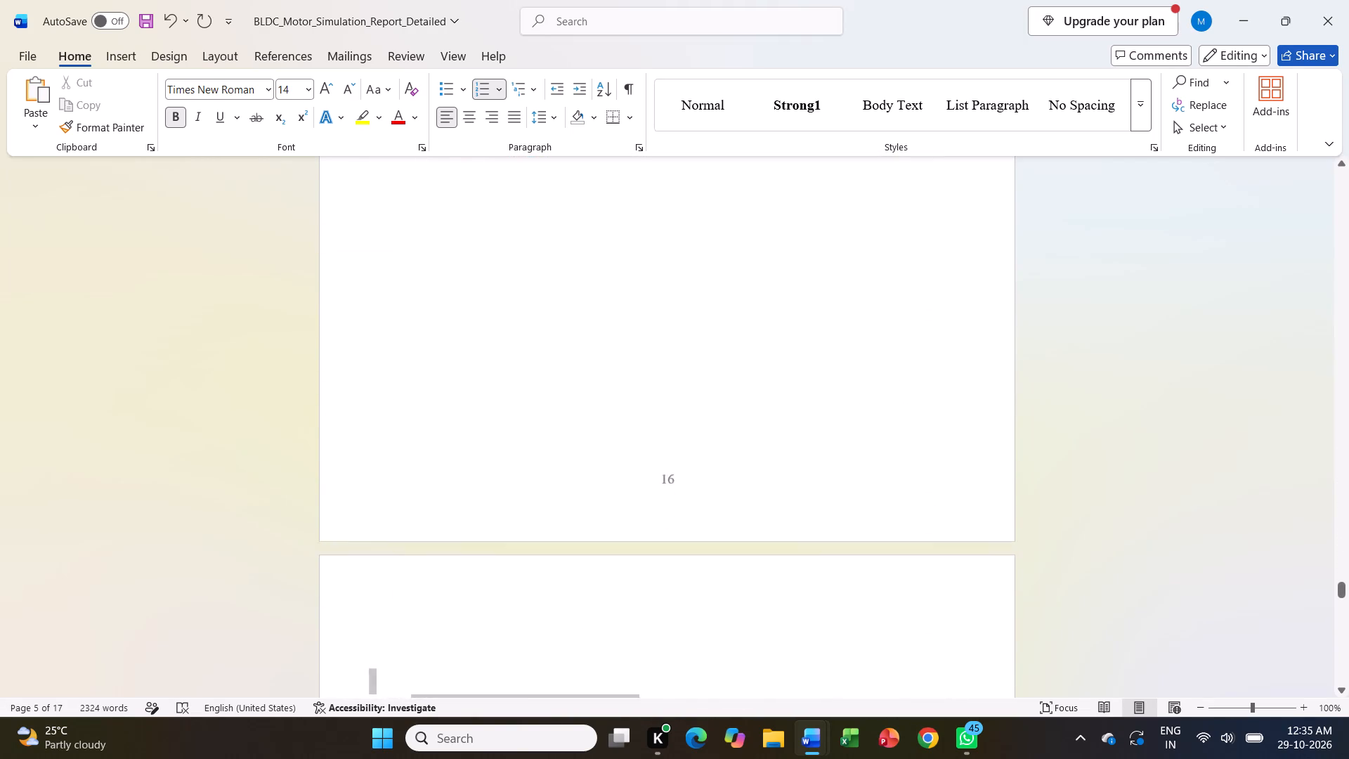
pyautogui.moveTo(672, 758); pyautogui.dragTo(671, 758)
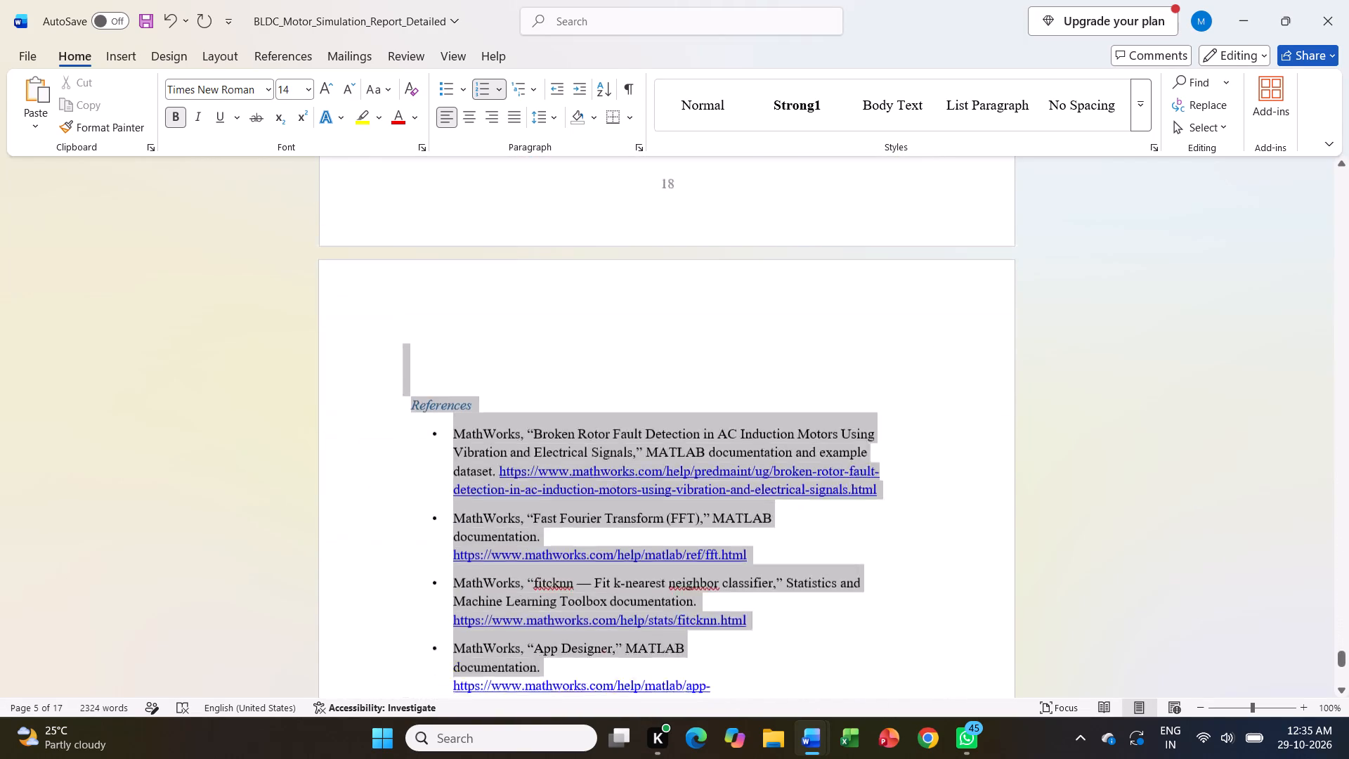
pyautogui.moveTo(671, 758); pyautogui.dragTo(673, 758)
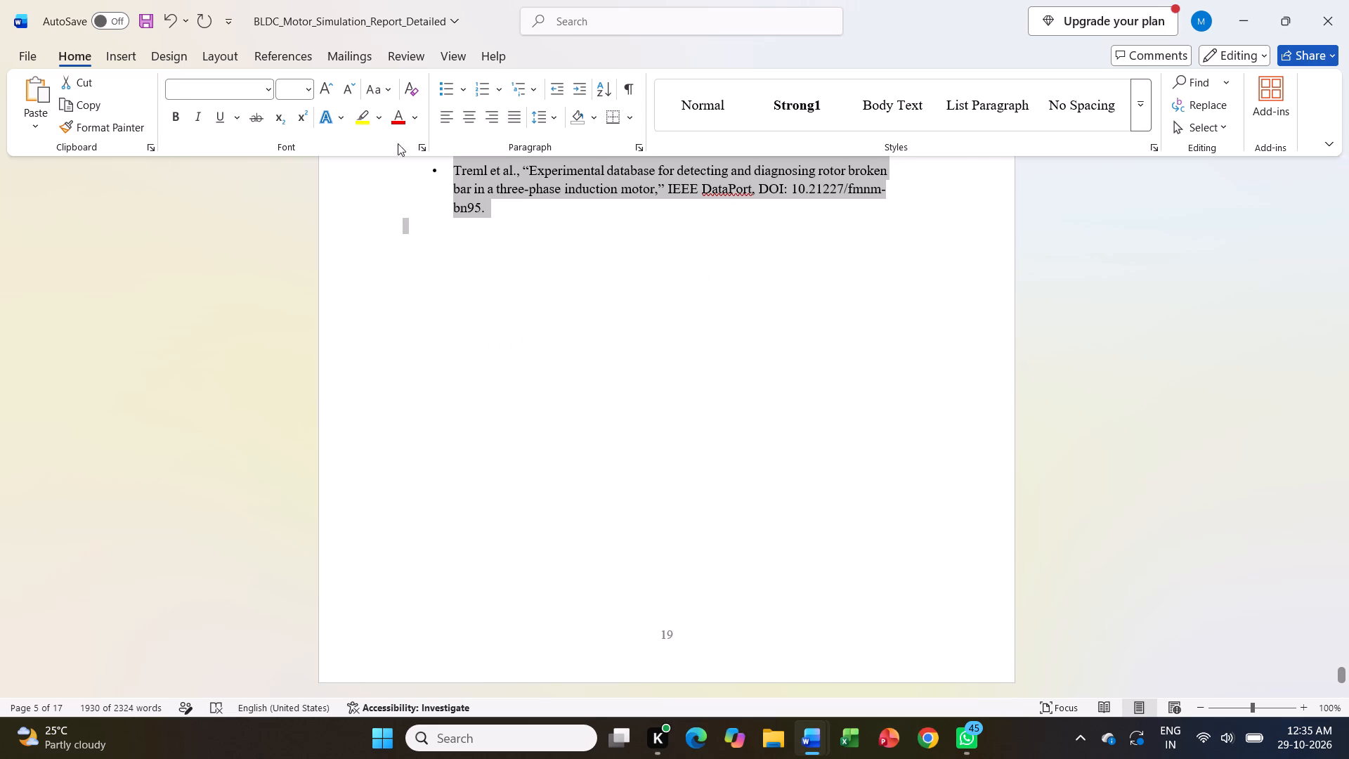
pyautogui.click(412, 125)
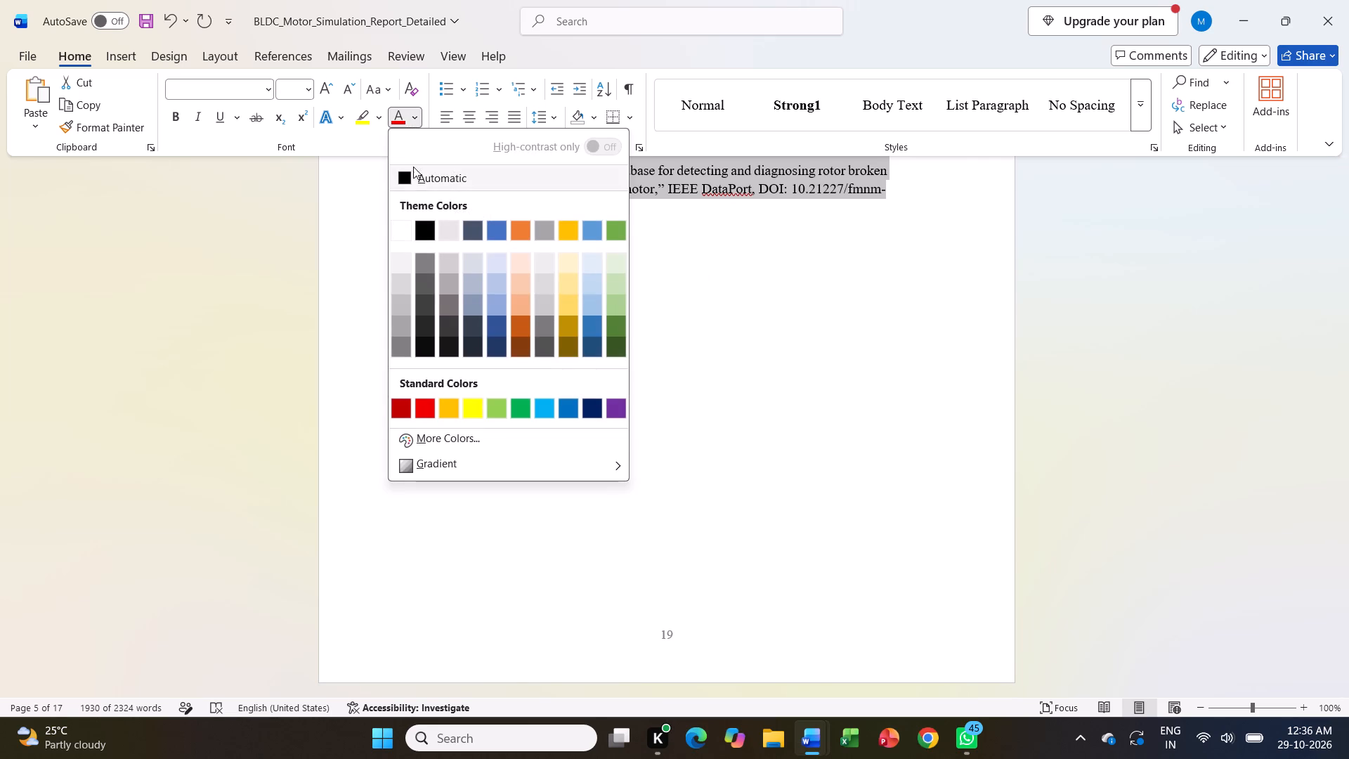
pyautogui.click(412, 175)
pyautogui.click(499, 325)
# Review the recoloured body text backwards from the References section to the cover page.
pyautogui.scroll(3, 499, 325)
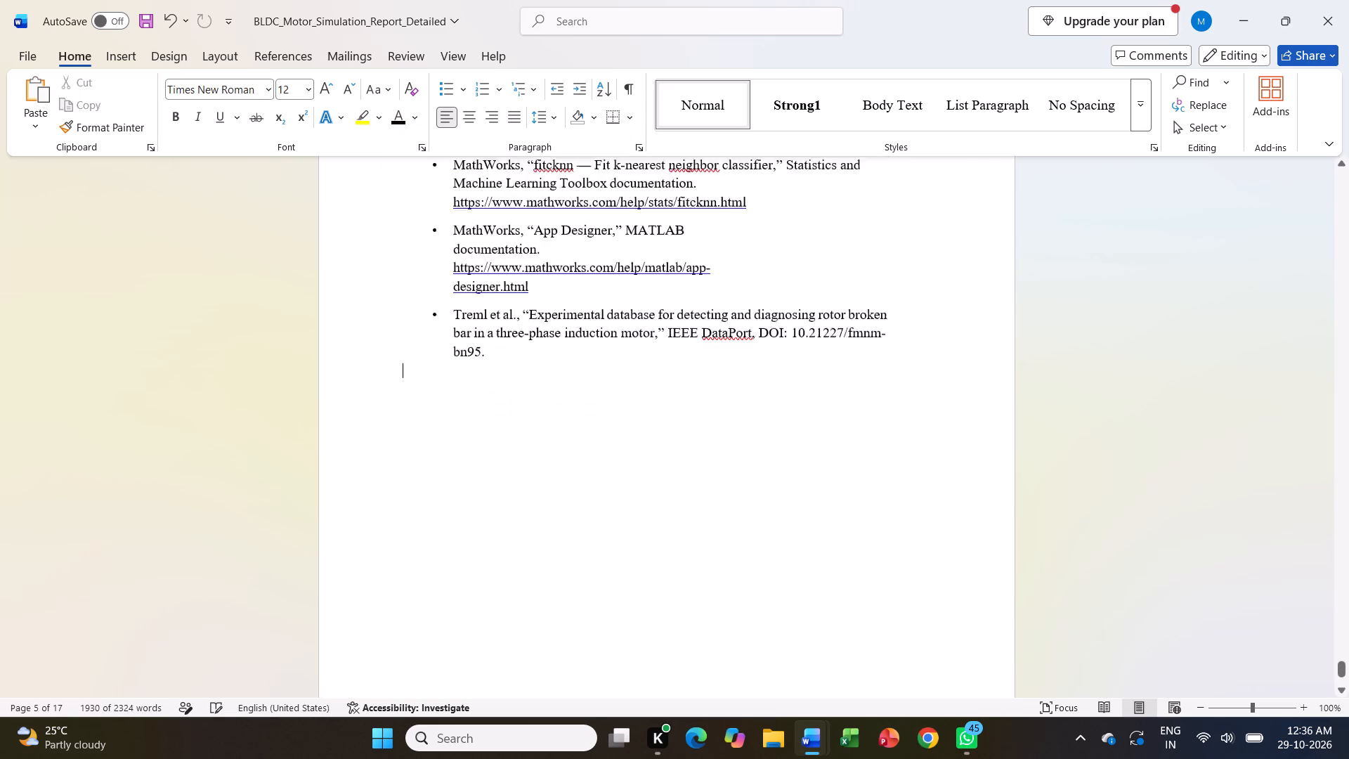
pyautogui.scroll(9, 499, 325)
pyautogui.scroll(20, 499, 325)
pyautogui.scroll(3, 499, 325)
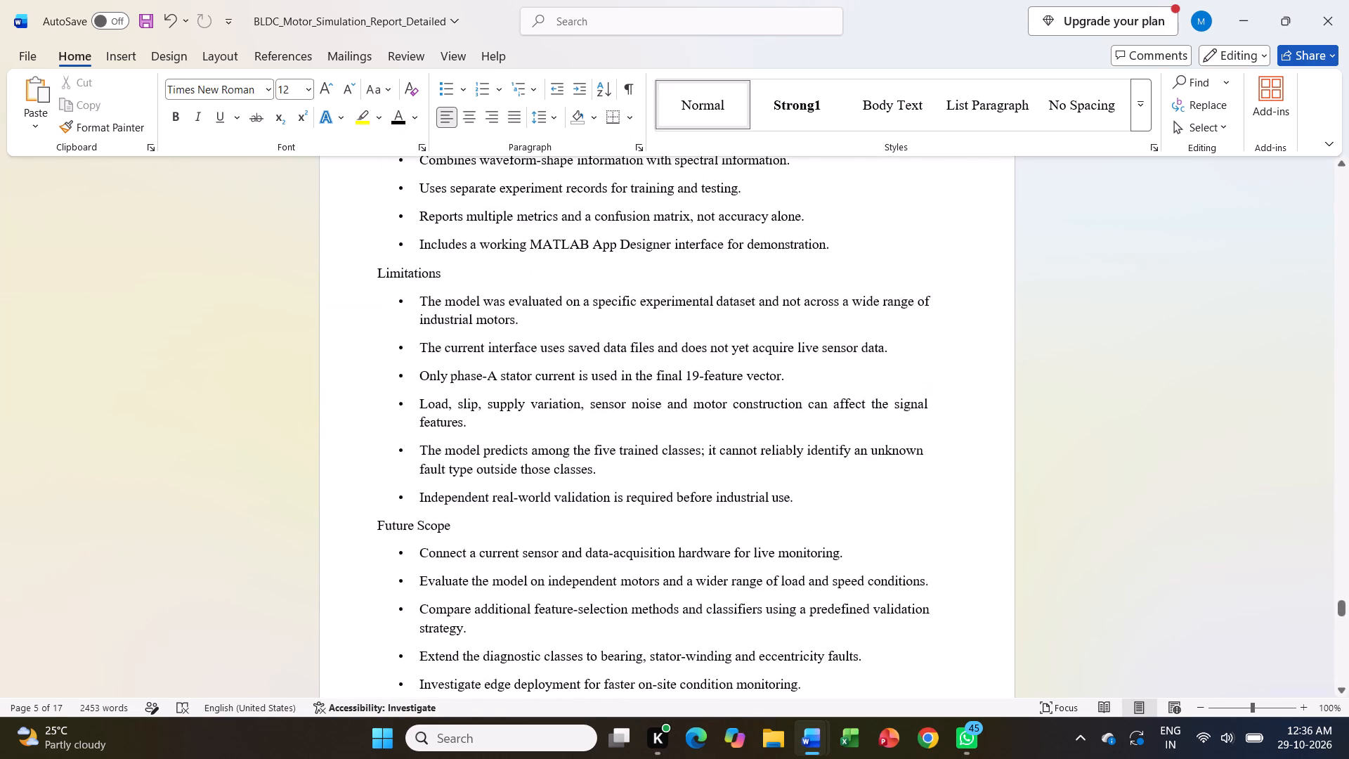
pyautogui.scroll(20, 499, 325)
pyautogui.scroll(20, 499, 325)
pyautogui.scroll(20, 499, 325)
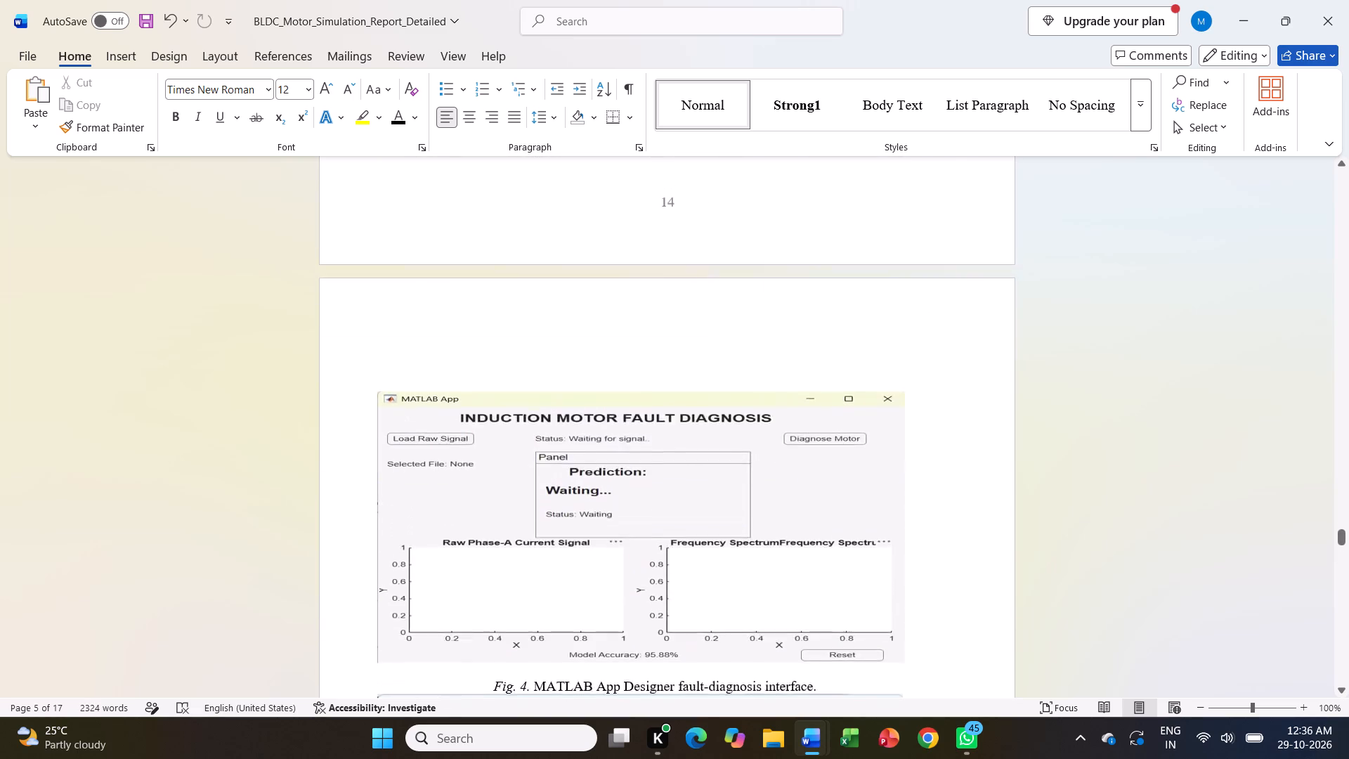
pyautogui.scroll(20, 499, 325)
pyautogui.scroll(20, 499, 325)
pyautogui.scroll(20, 499, 325)
# Check the footer page numbers on the cover, certificate and Abstract pages against the INDEX entries.
pyautogui.scroll(-1, 499, 325)
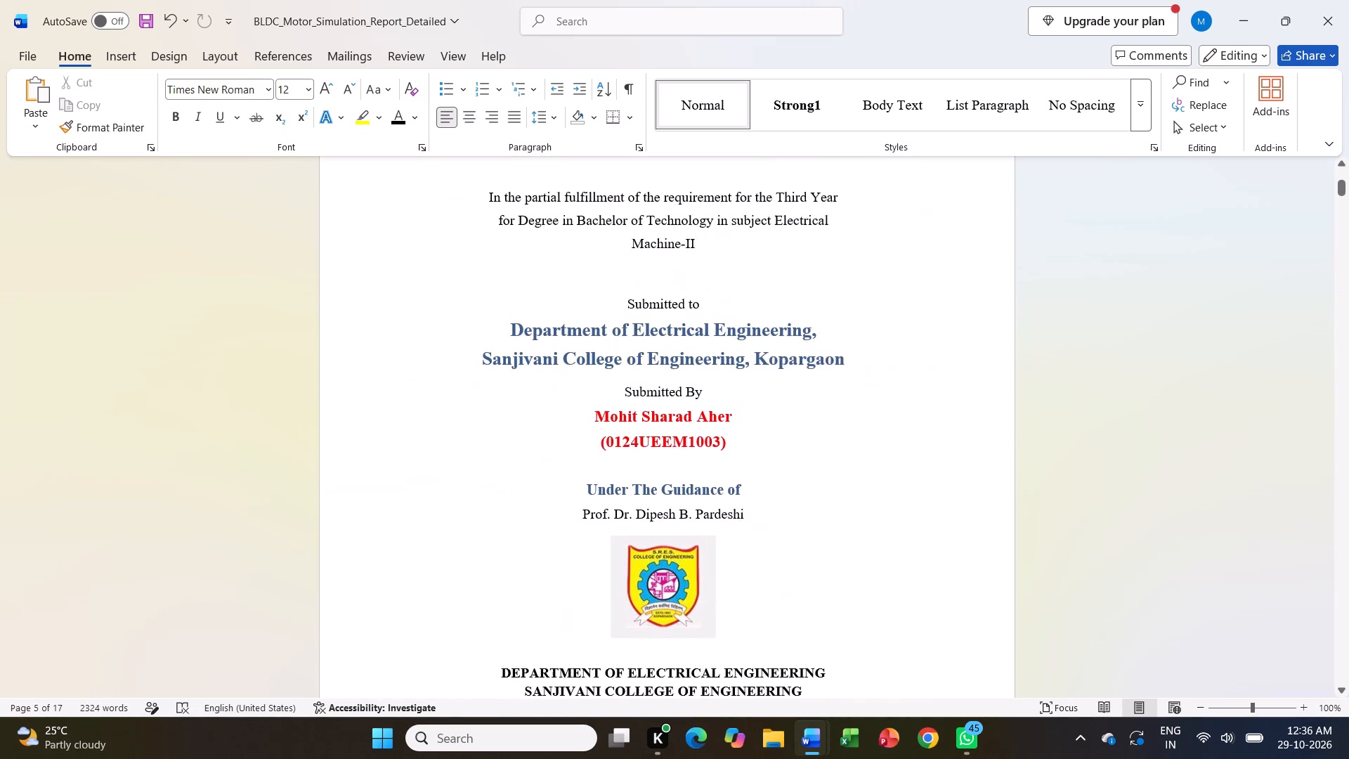
pyautogui.scroll(-4, 499, 325)
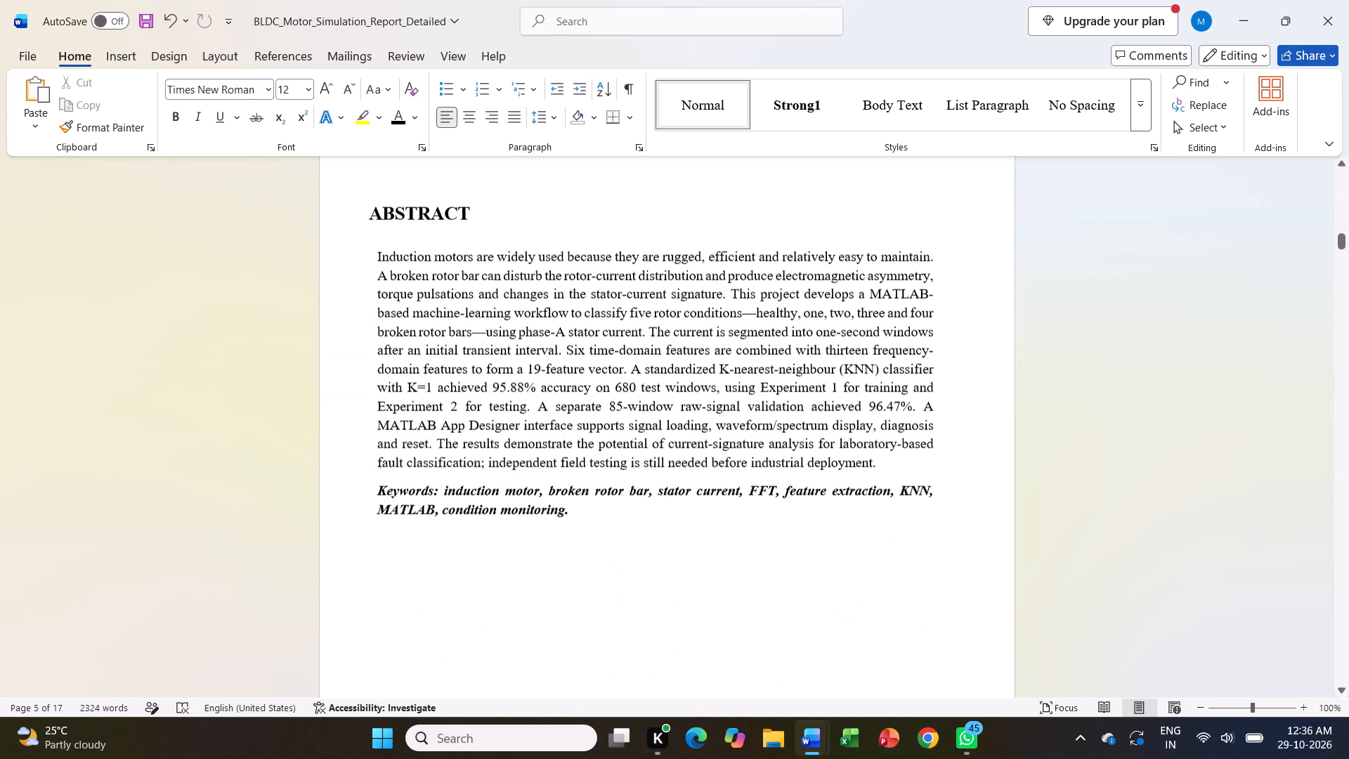
pyautogui.scroll(-3, 499, 325)
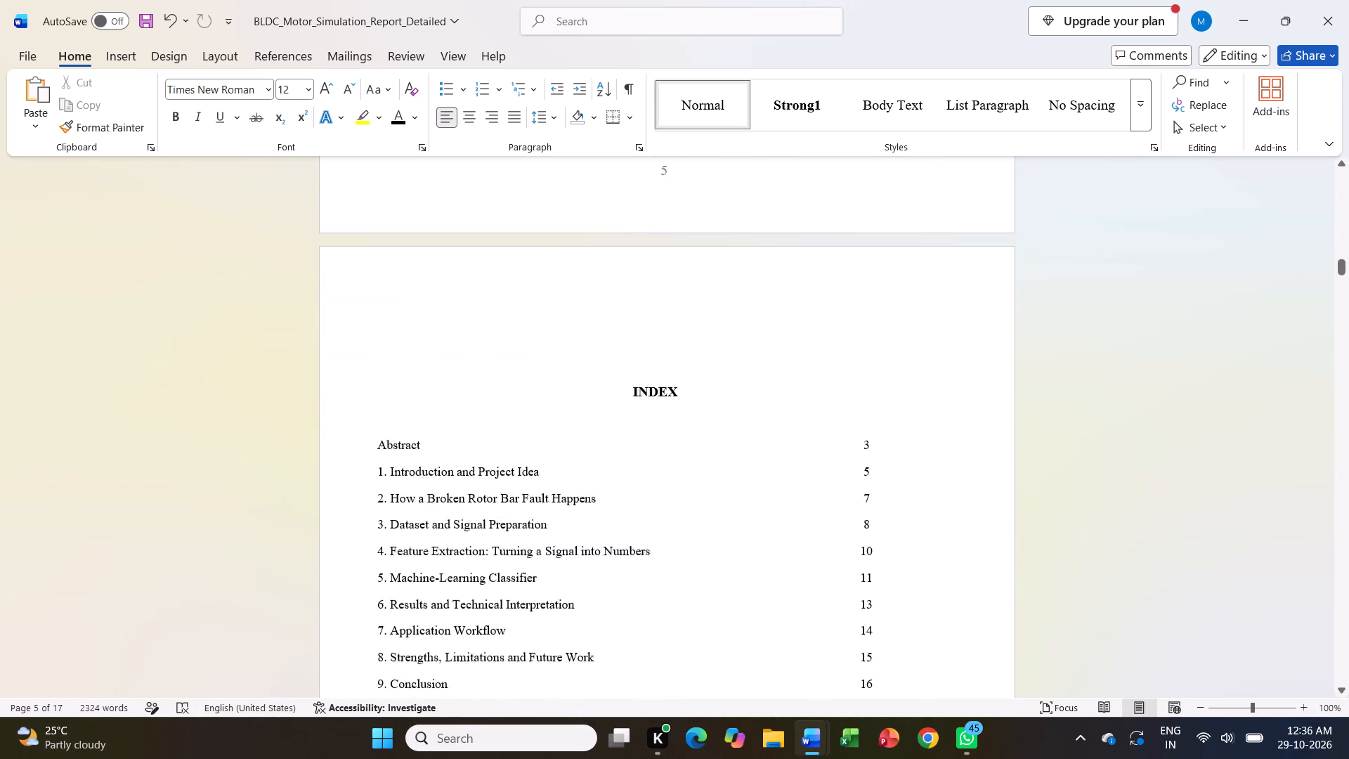
pyautogui.scroll(-1, 499, 325)
pyautogui.scroll(5, 499, 325)
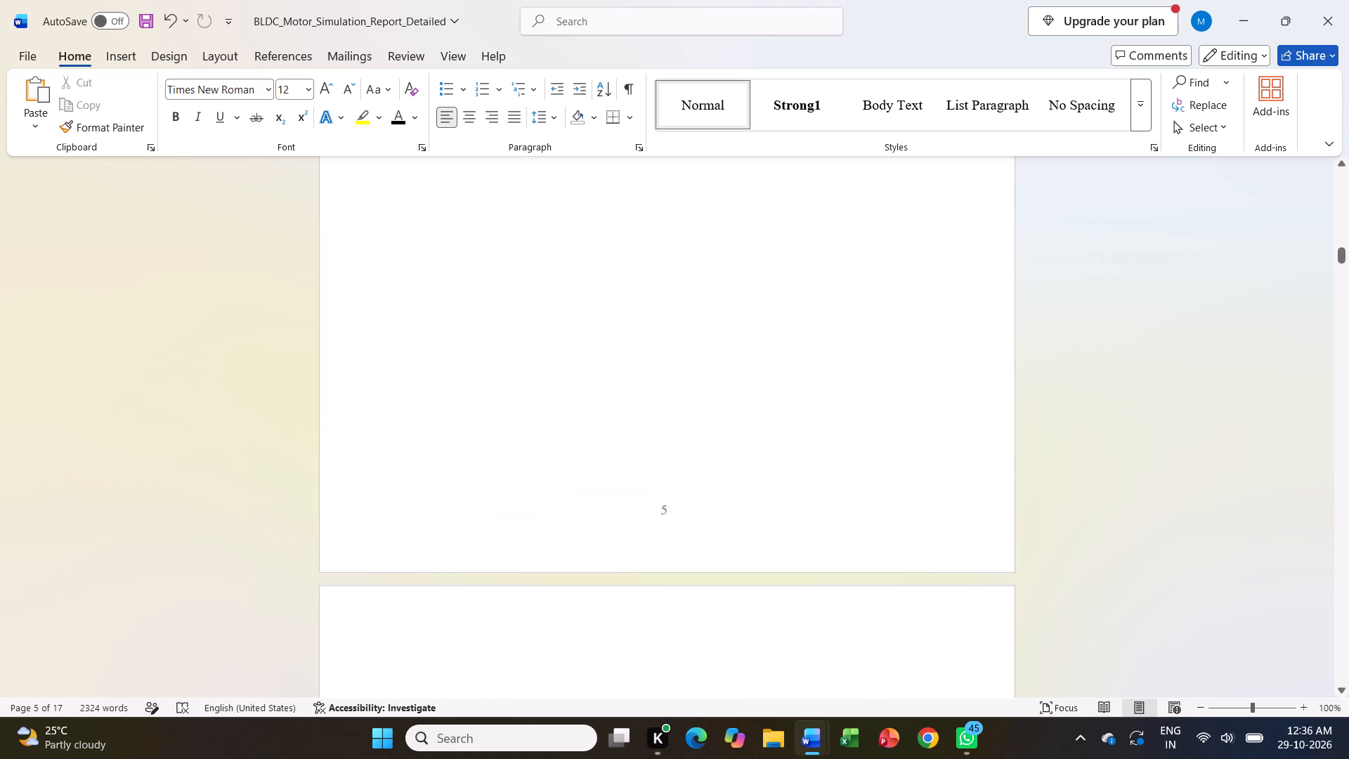
pyautogui.scroll(11, 499, 325)
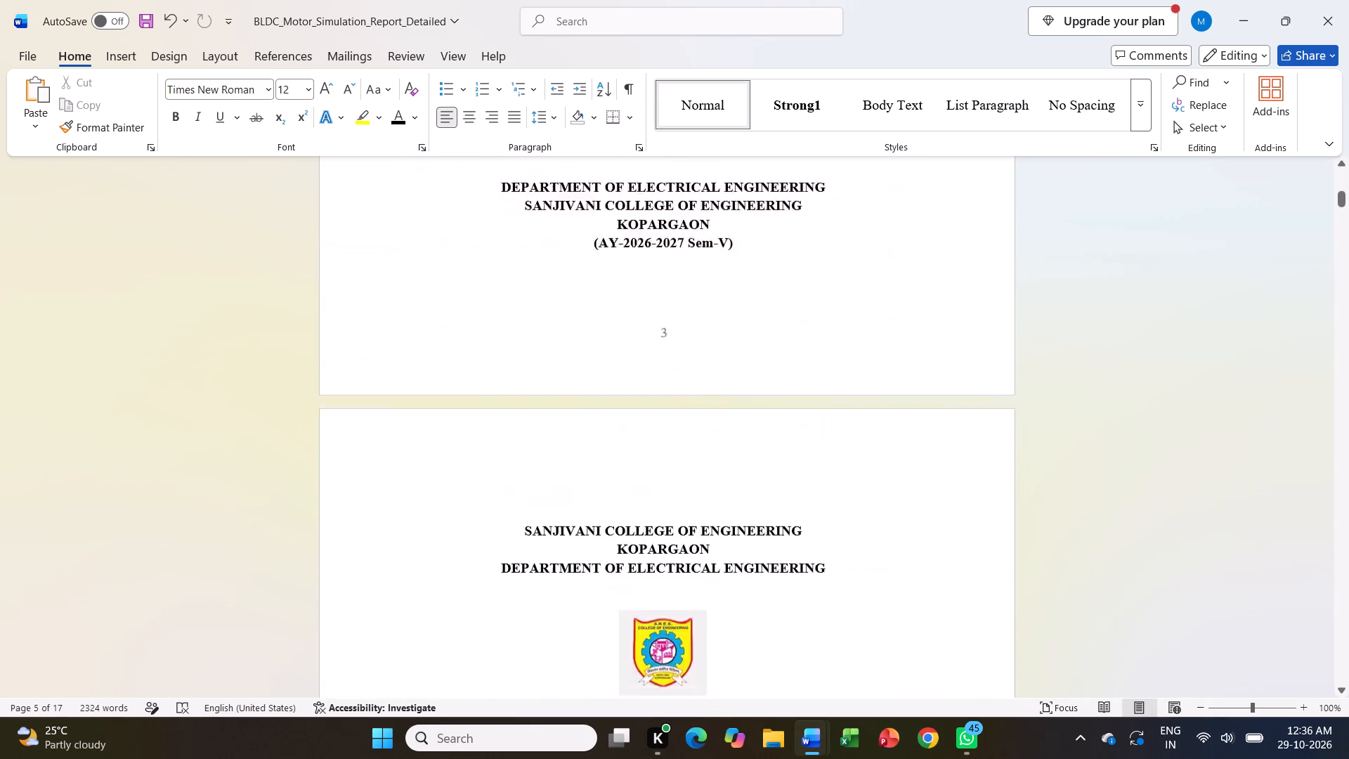
pyautogui.scroll(2, 499, 325)
pyautogui.scroll(-1, 499, 325)
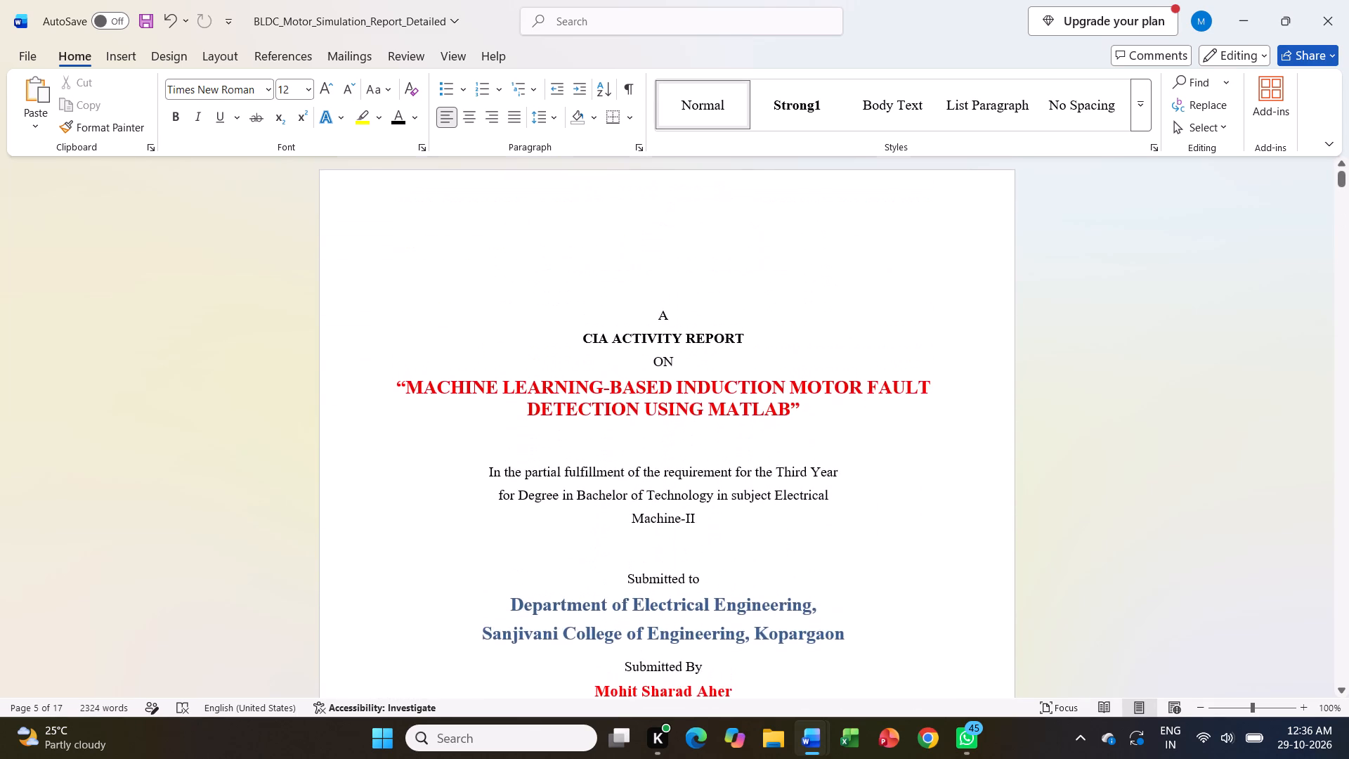
pyautogui.scroll(-1, 499, 325)
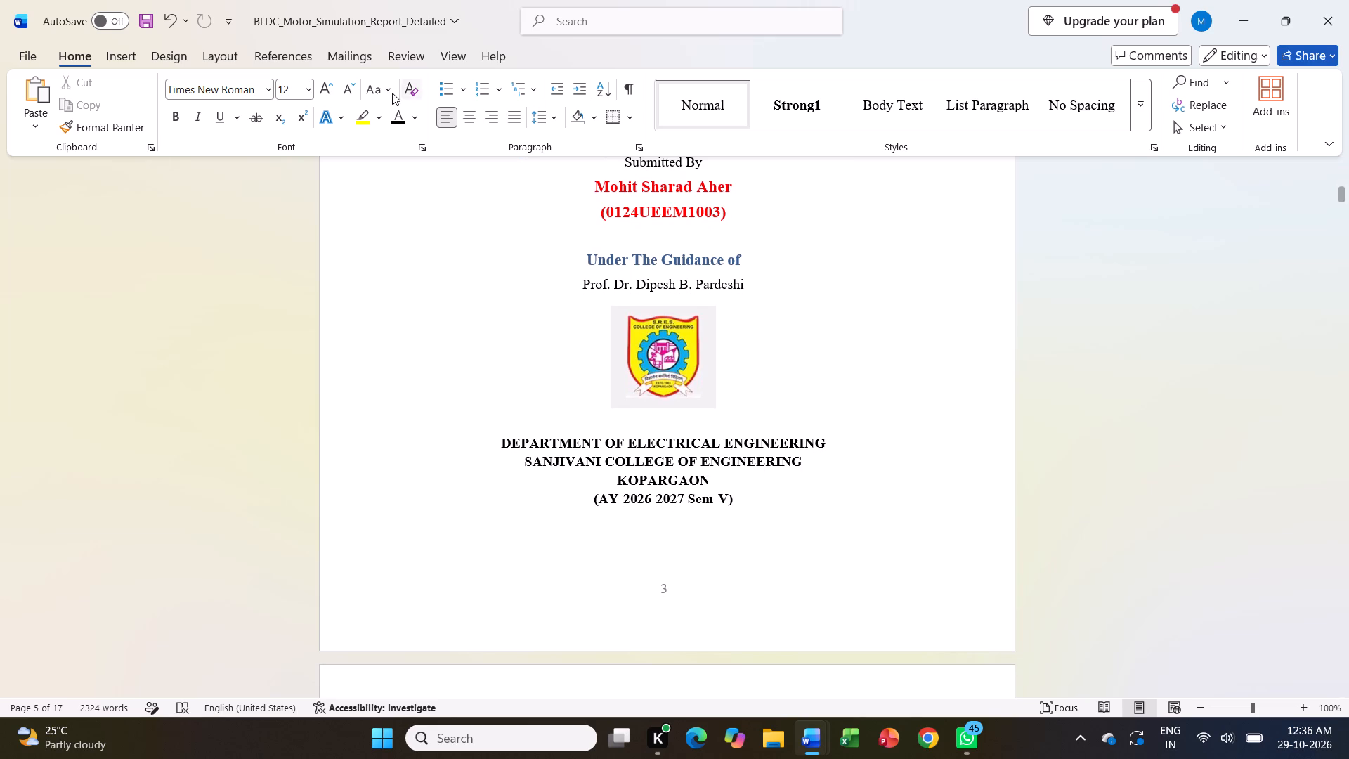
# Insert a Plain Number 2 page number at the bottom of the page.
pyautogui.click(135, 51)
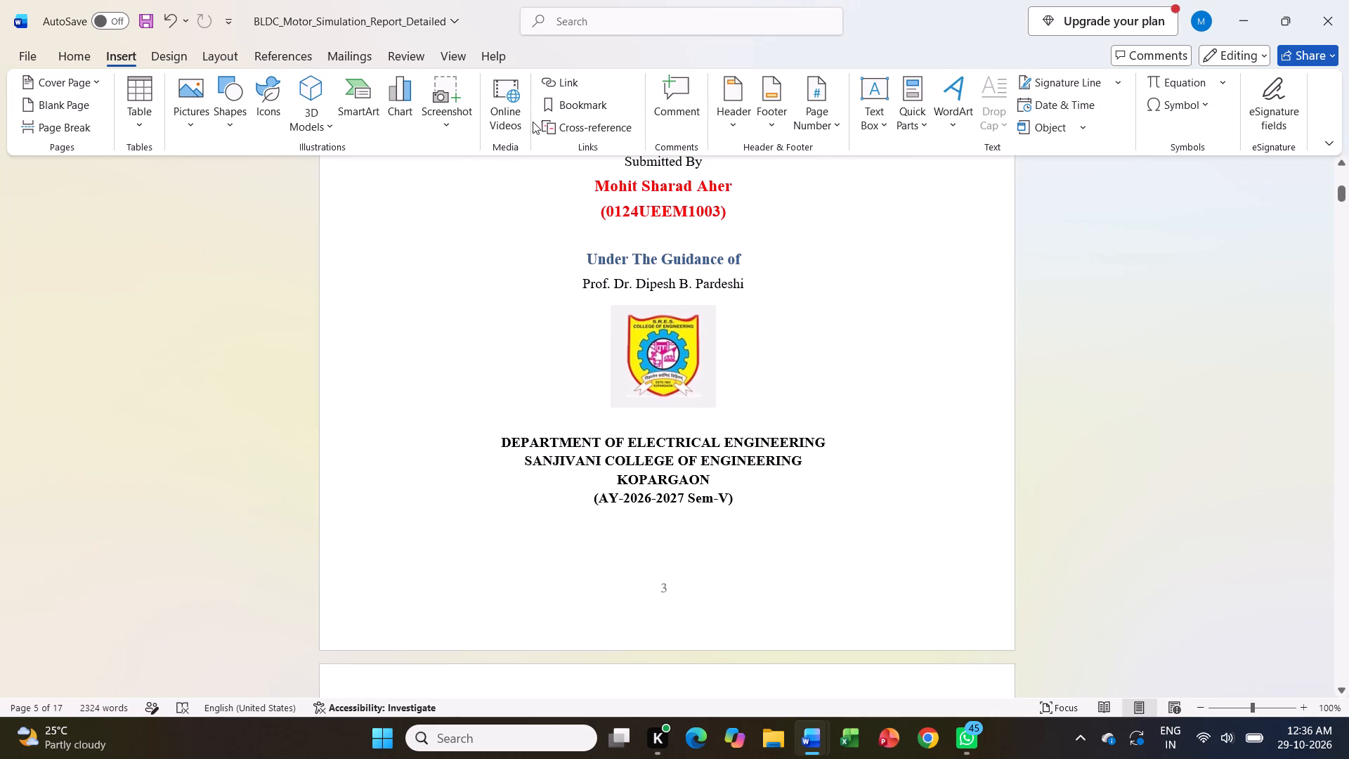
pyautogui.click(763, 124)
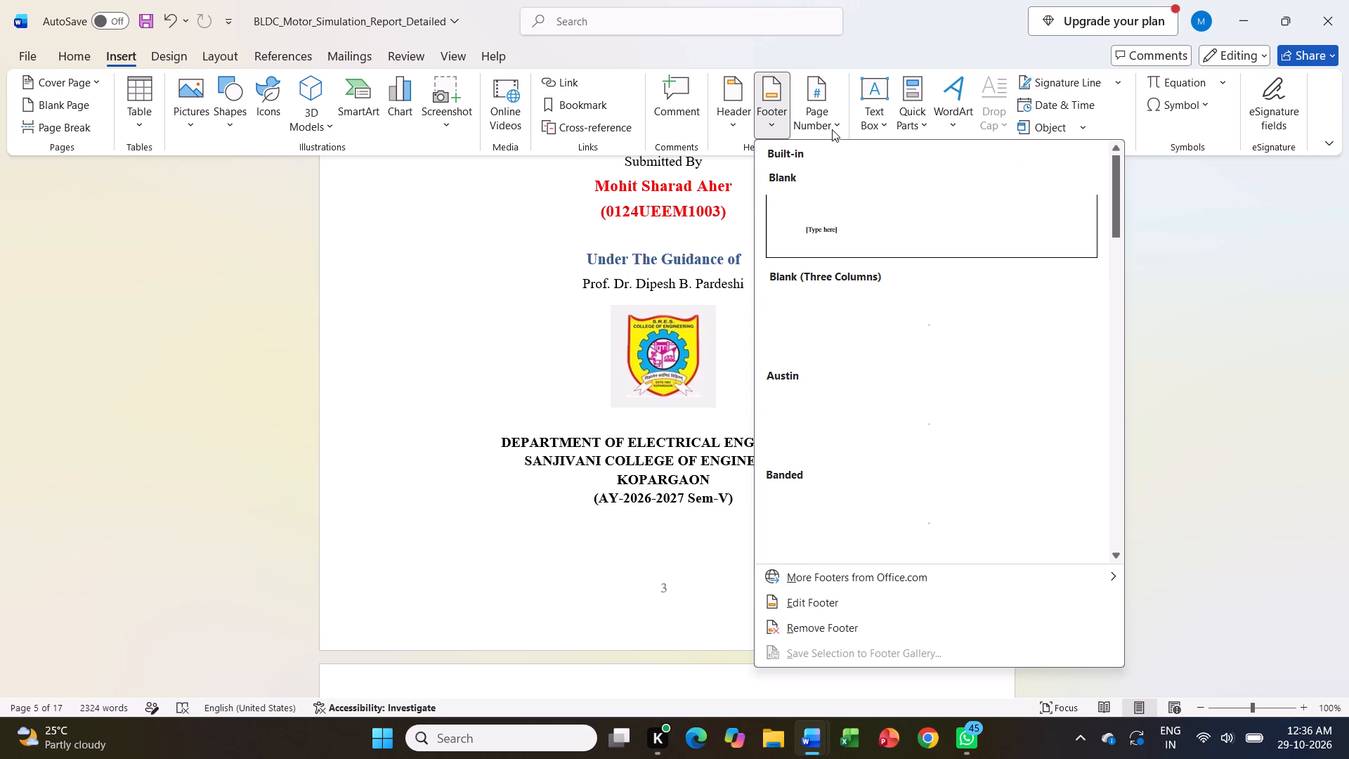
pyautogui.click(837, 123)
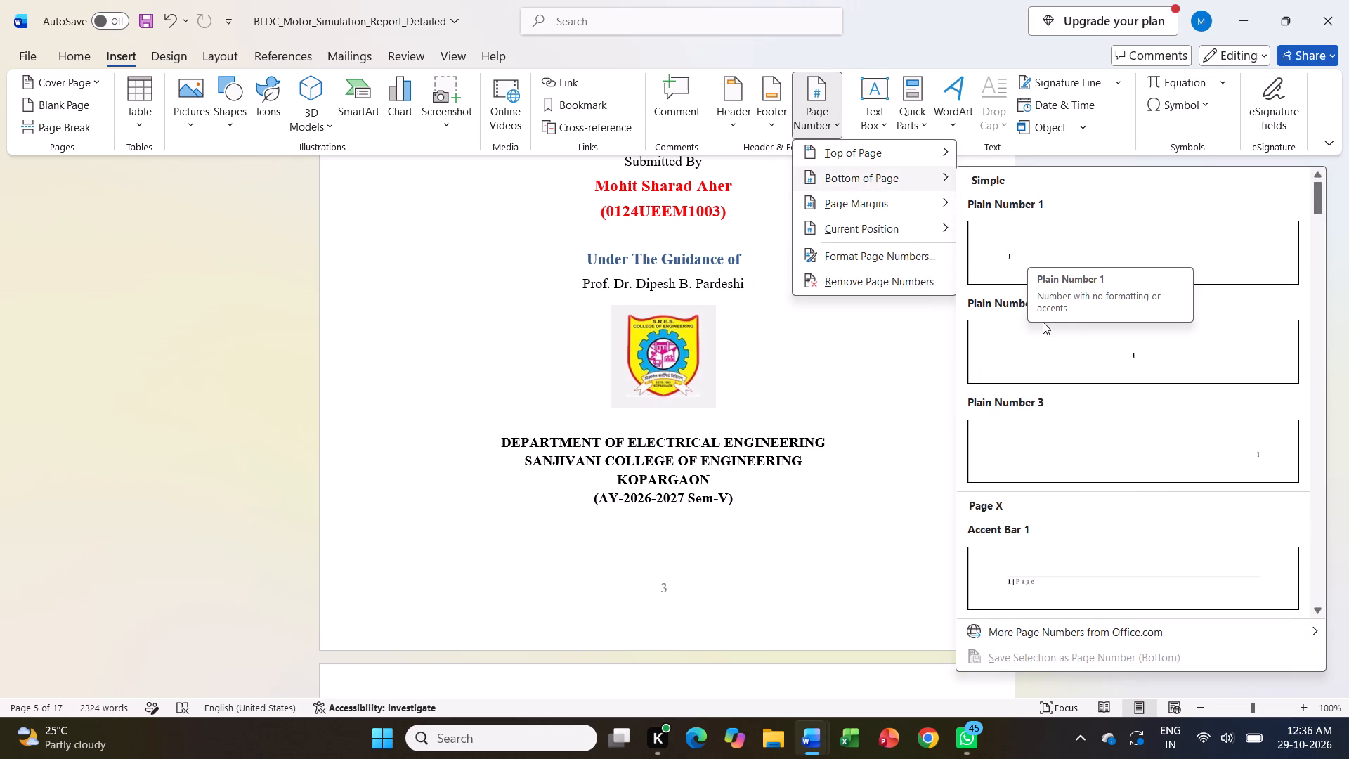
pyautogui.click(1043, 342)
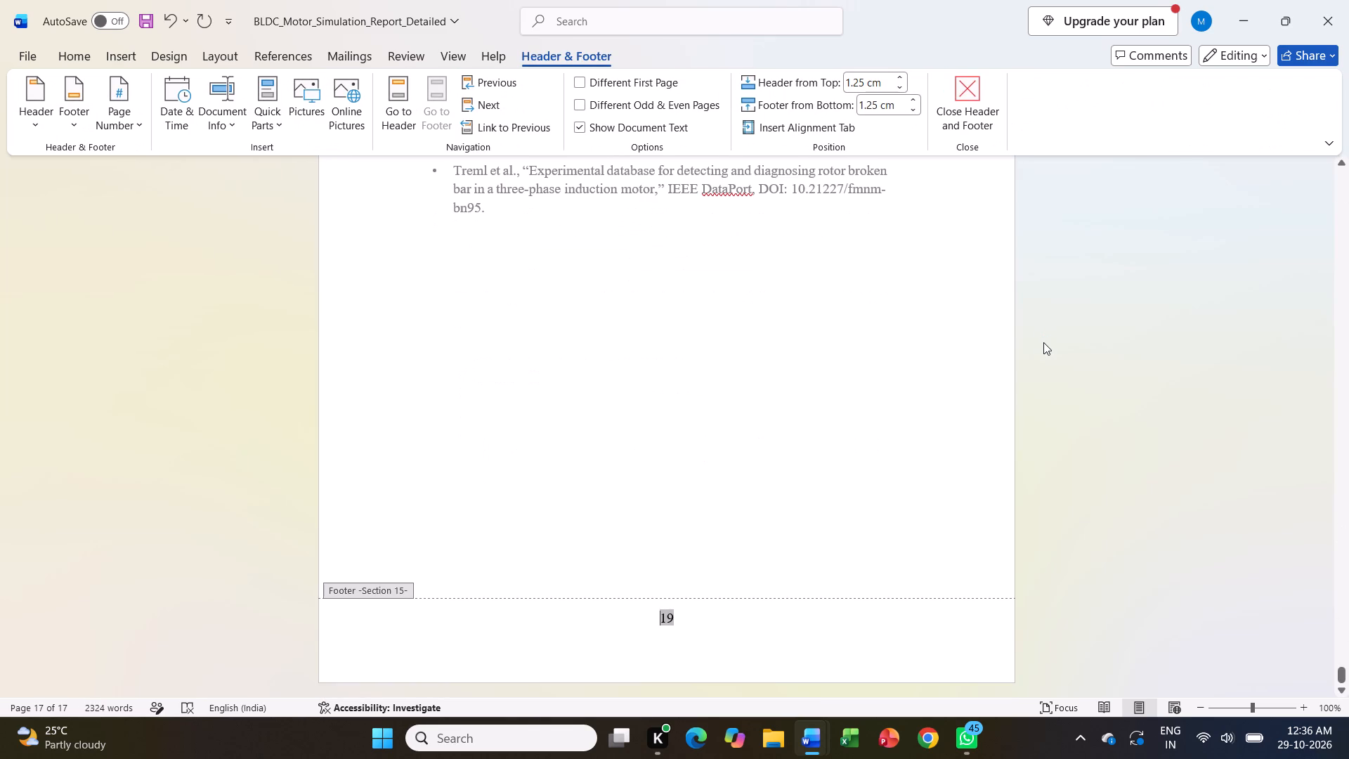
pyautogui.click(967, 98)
# Insert a Plain Number 1 page number at the bottom of the page.
pyautogui.scroll(19, 1017, 283)
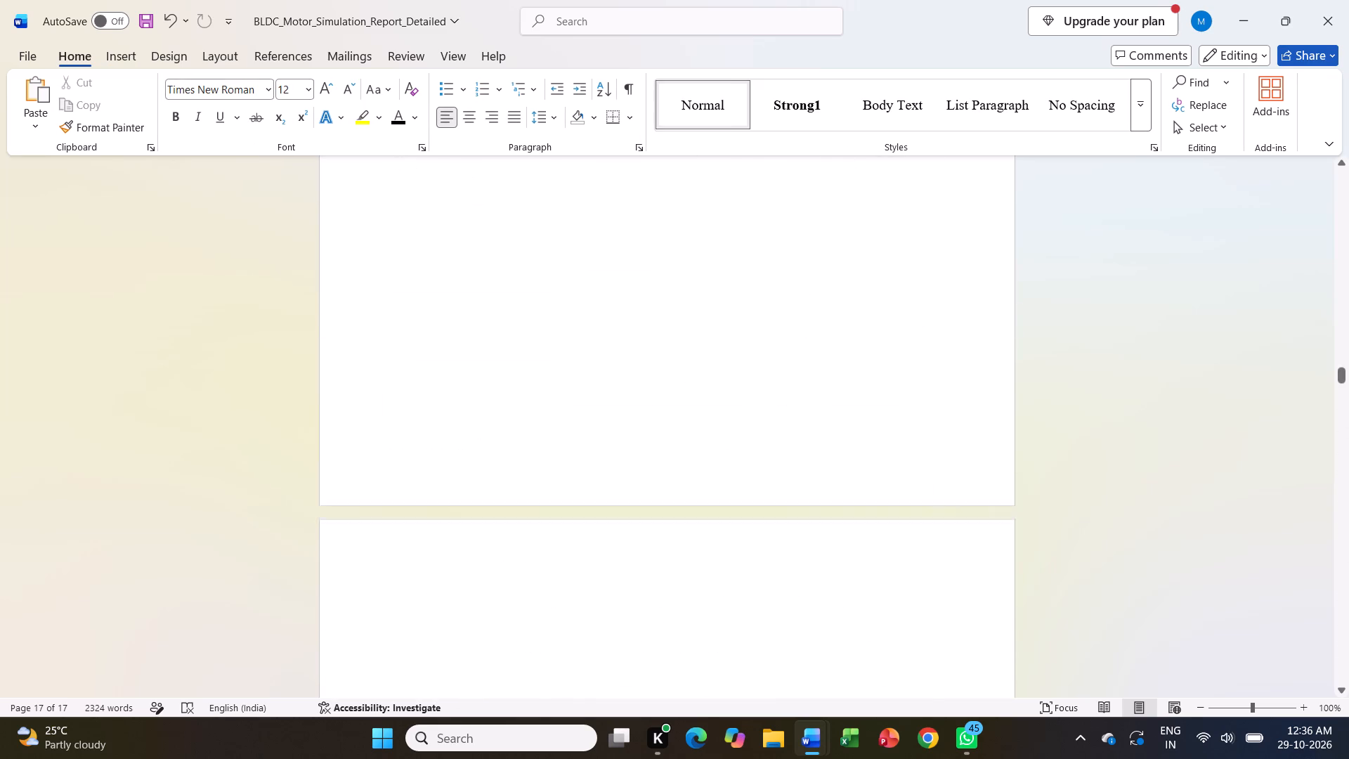
pyautogui.scroll(17, 1017, 283)
pyautogui.scroll(-3, 1017, 283)
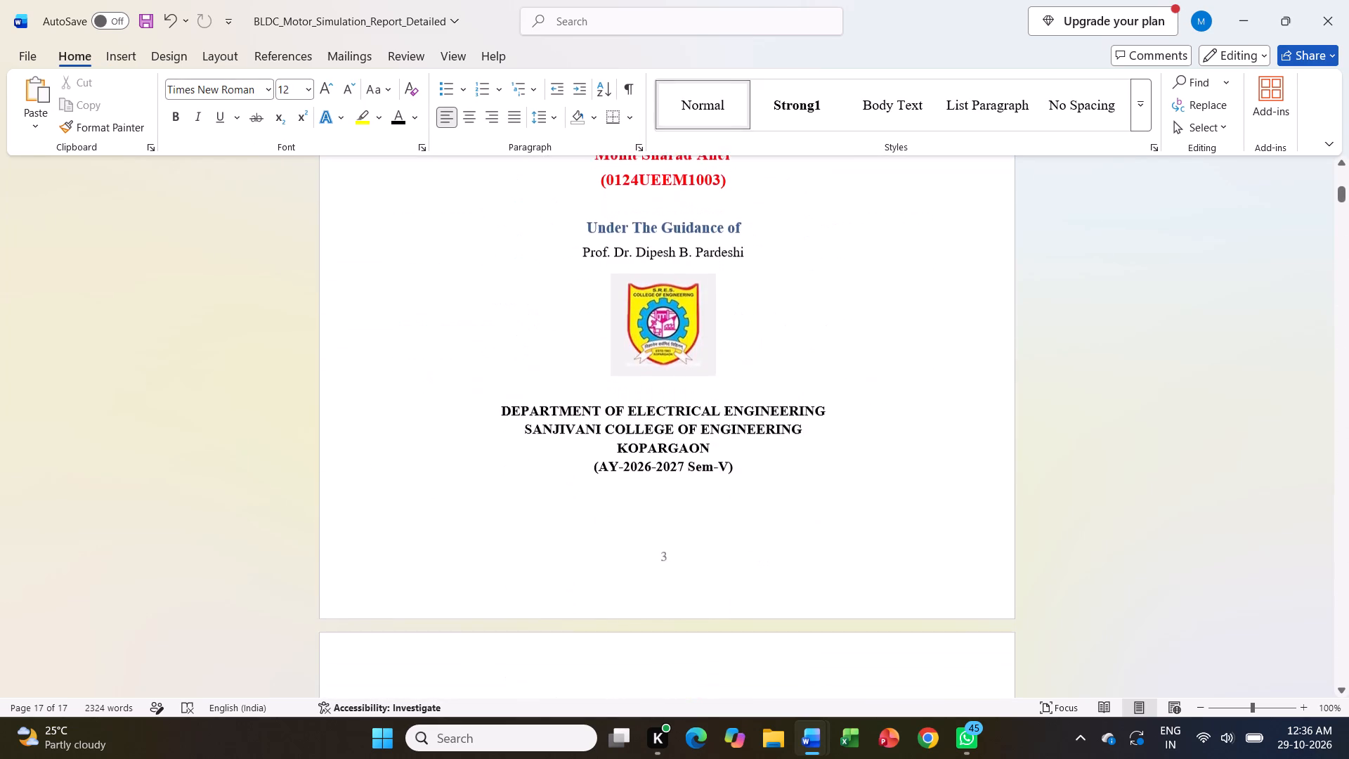
pyautogui.scroll(-1, 1017, 283)
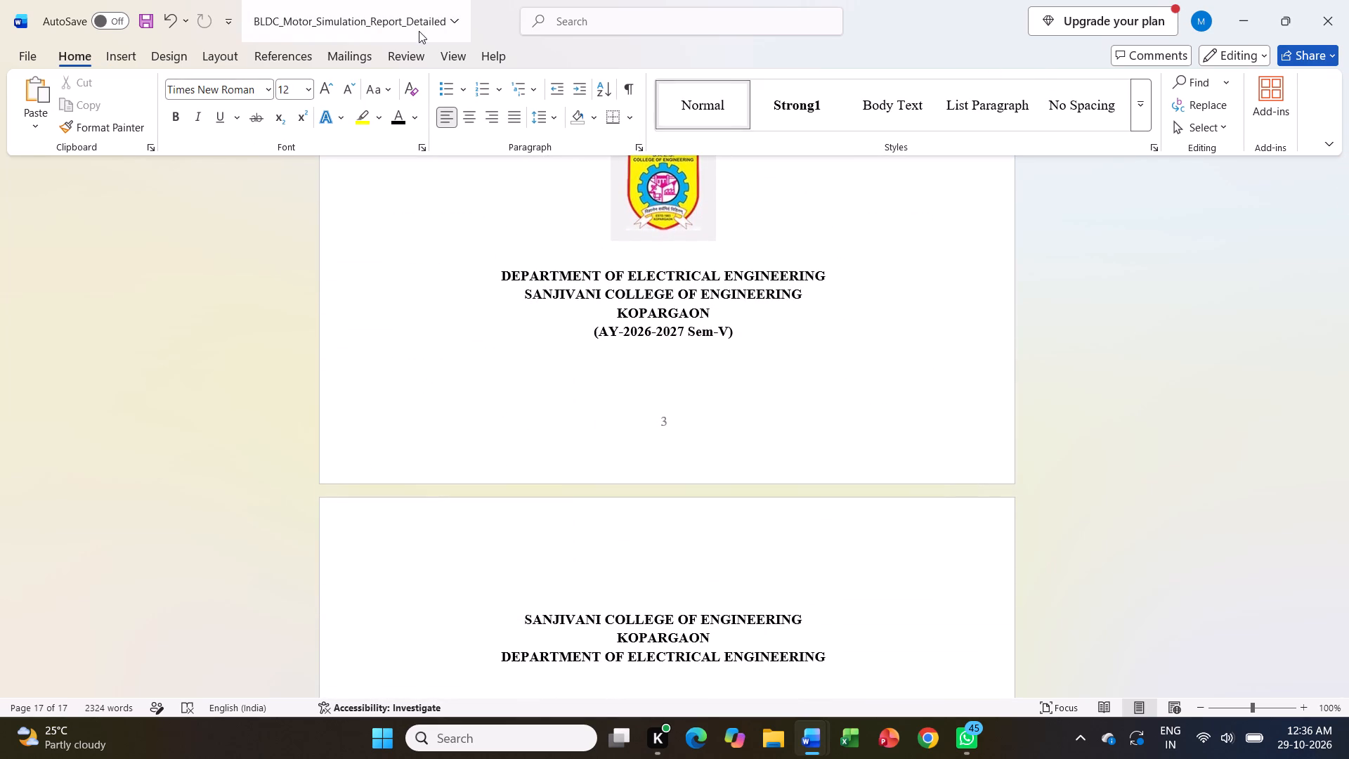
pyautogui.click(127, 53)
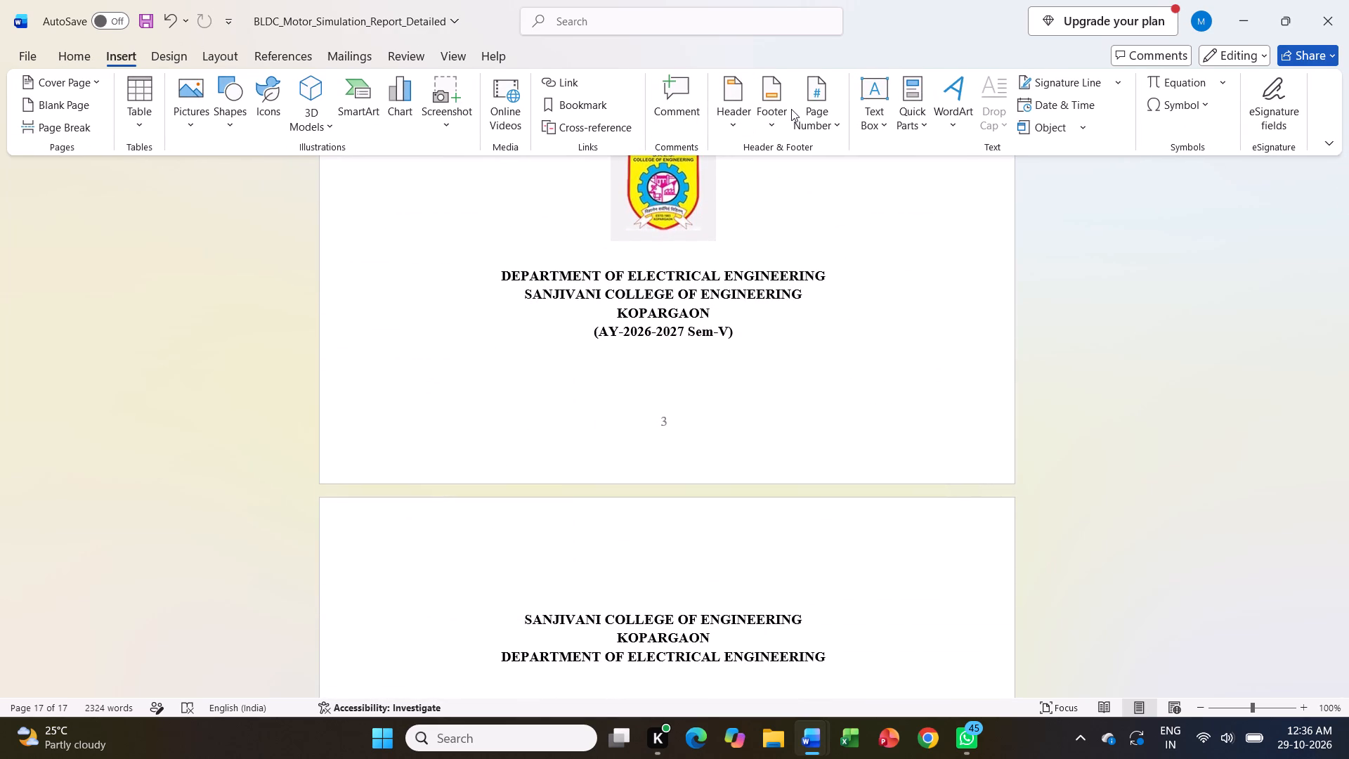
pyautogui.click(813, 119)
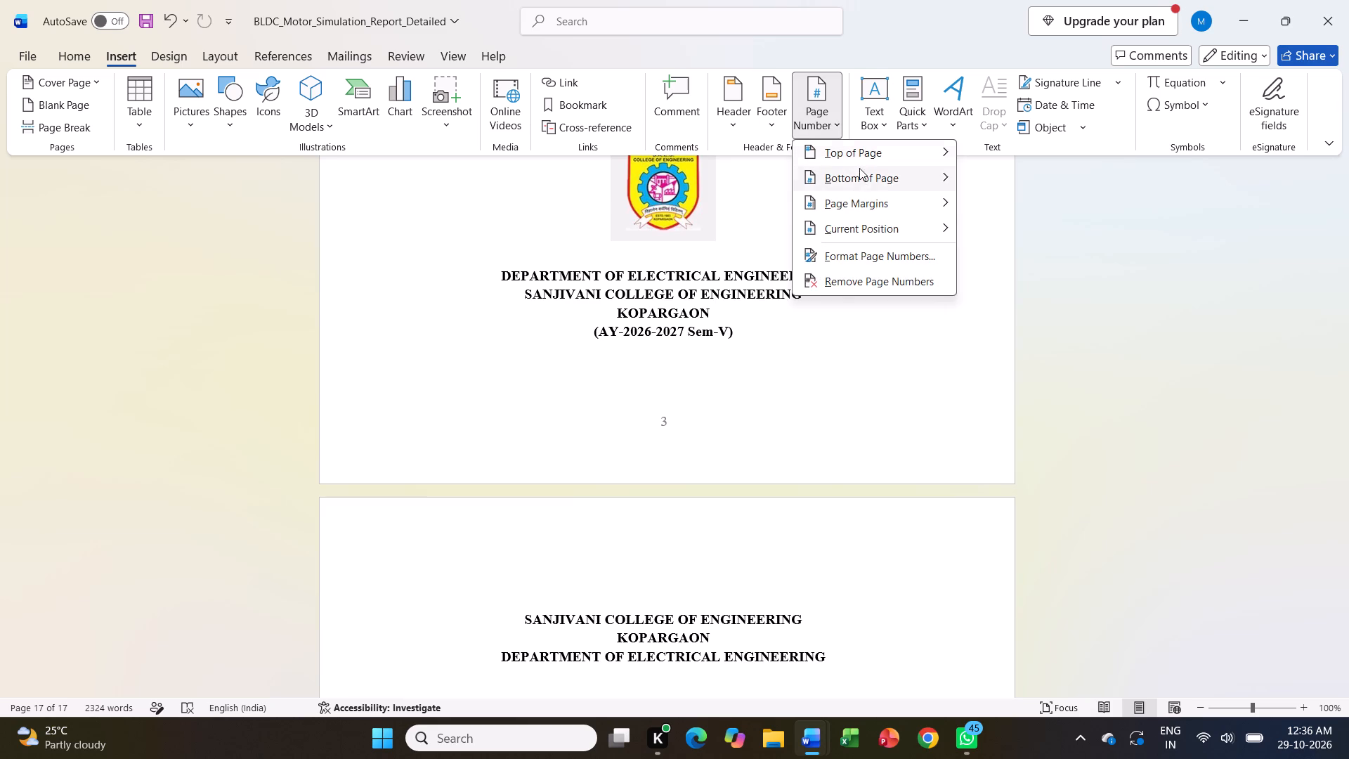
pyautogui.click(1026, 241)
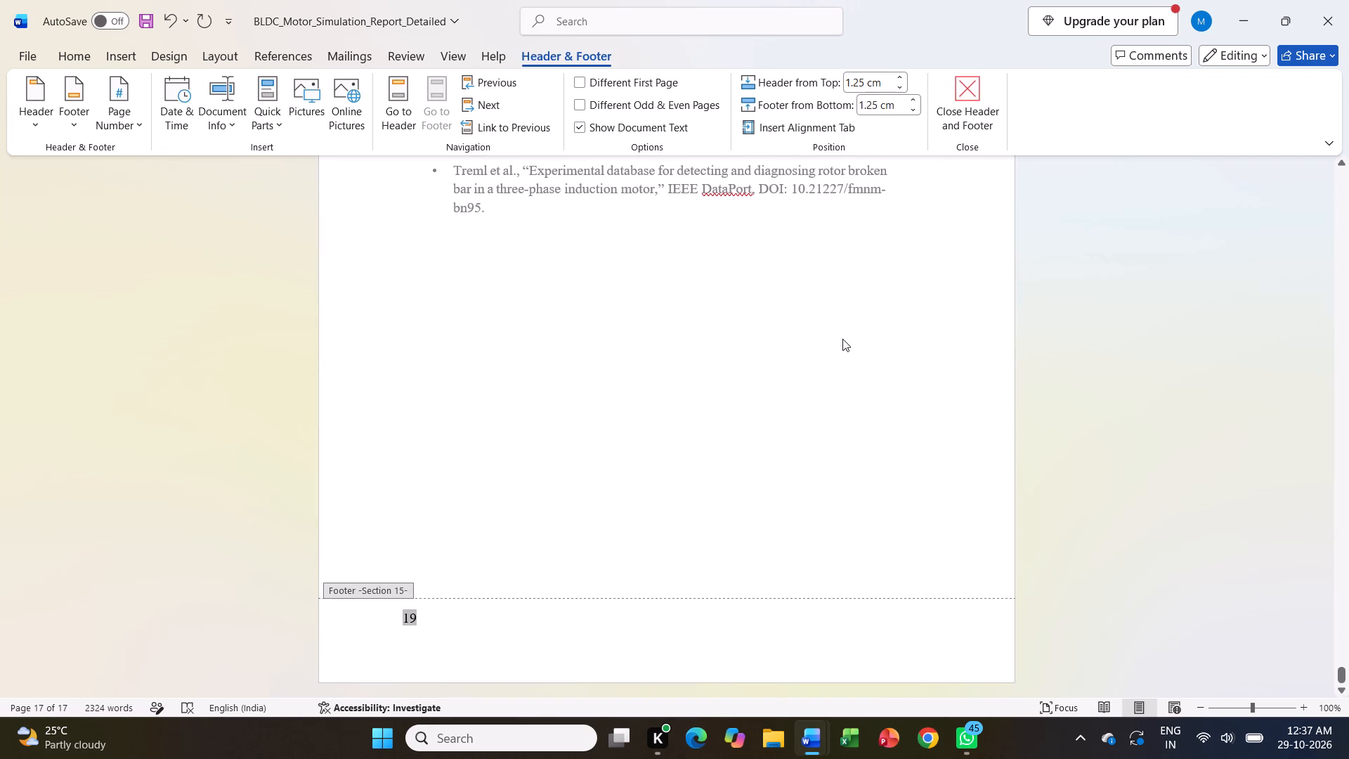
# Replace the page number in the cover page's Section 1 footer with 1 and check the following pages' footers.
pyautogui.scroll(17, 842, 339)
pyautogui.scroll(7, 842, 339)
pyautogui.scroll(-3, 842, 339)
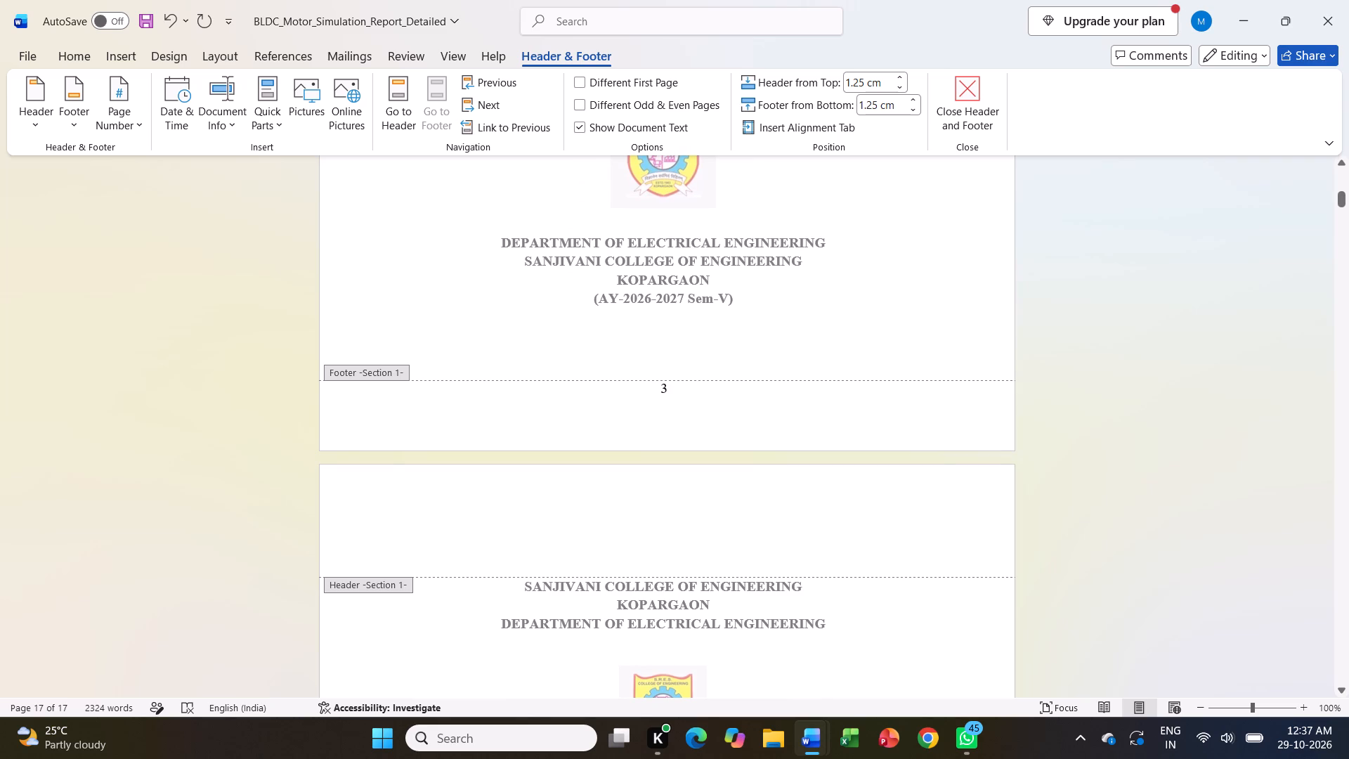
pyautogui.click(665, 387)
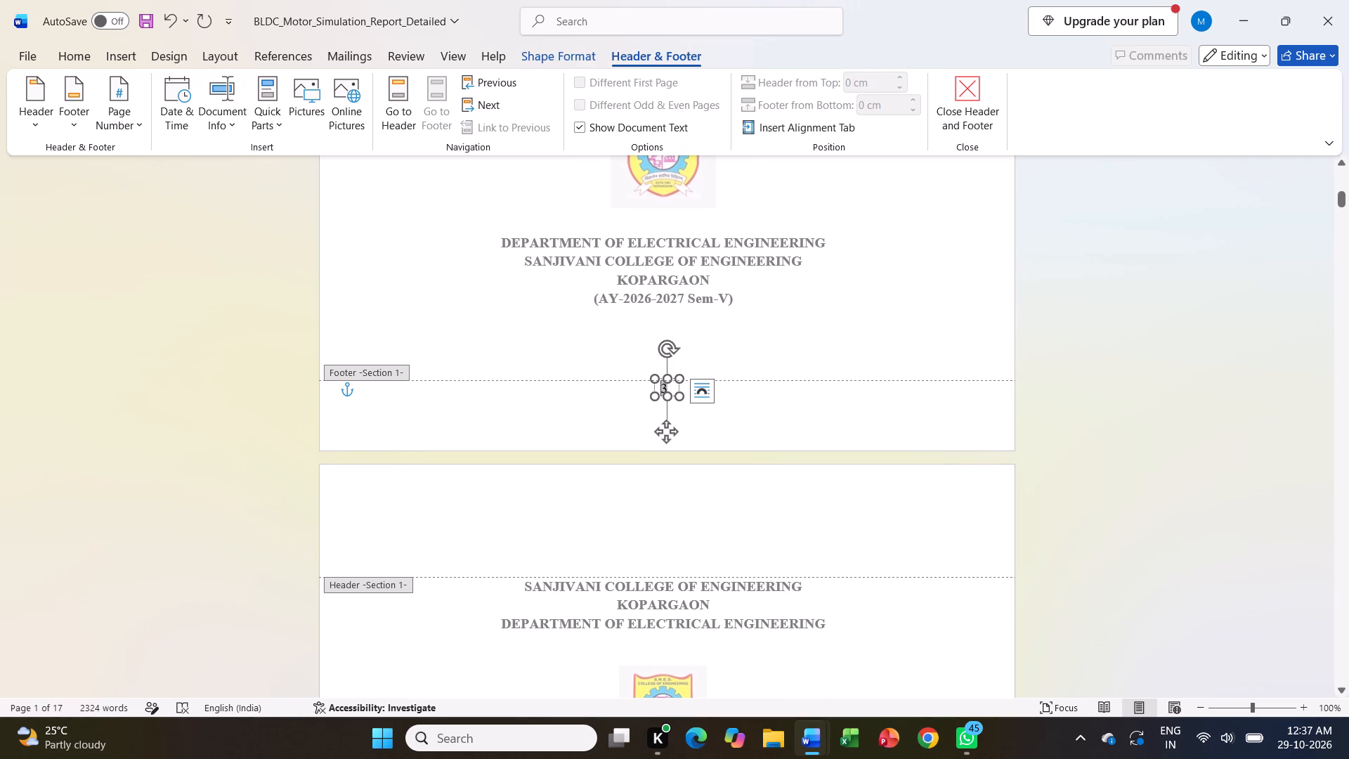
pyautogui.press('BackSpace')
pyautogui.press('1')
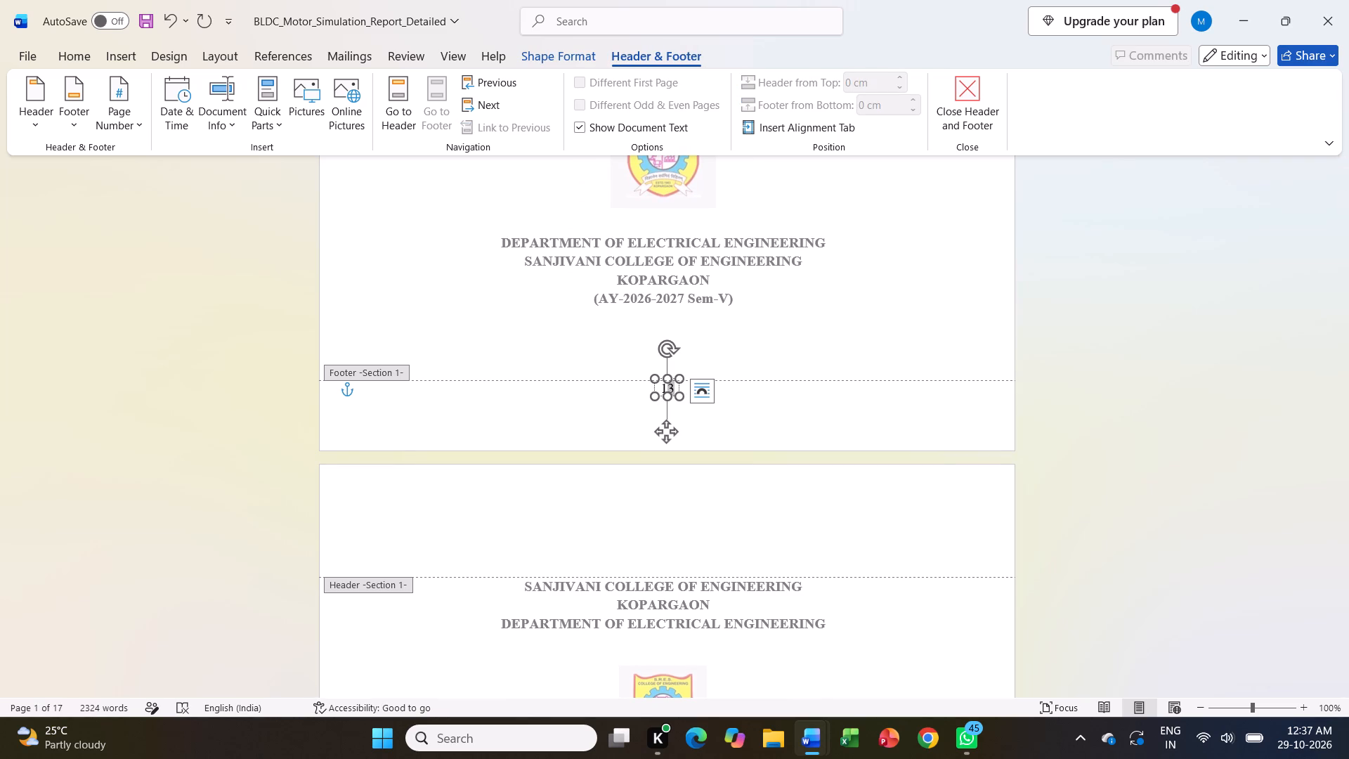
pyautogui.press('Right')
pyautogui.press('BackSpace')
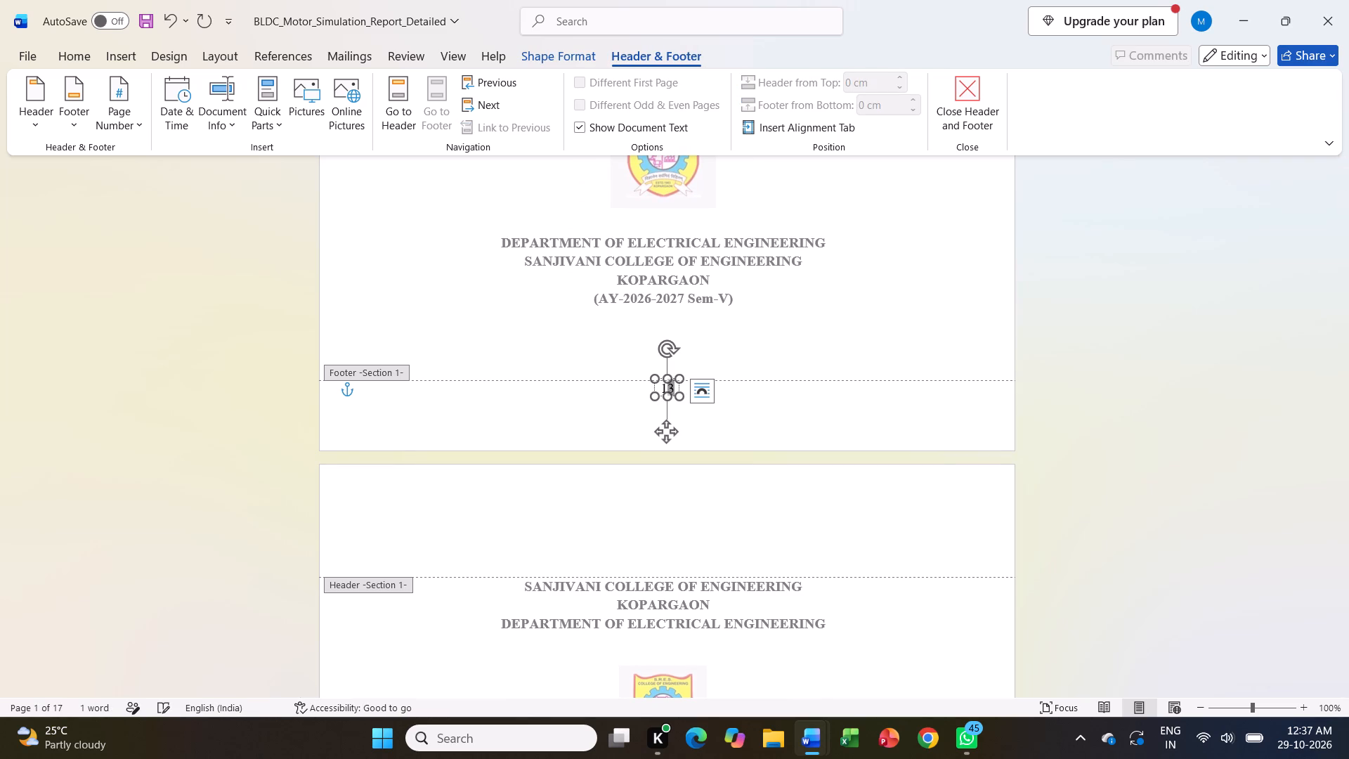
pyautogui.press('BackSpace')
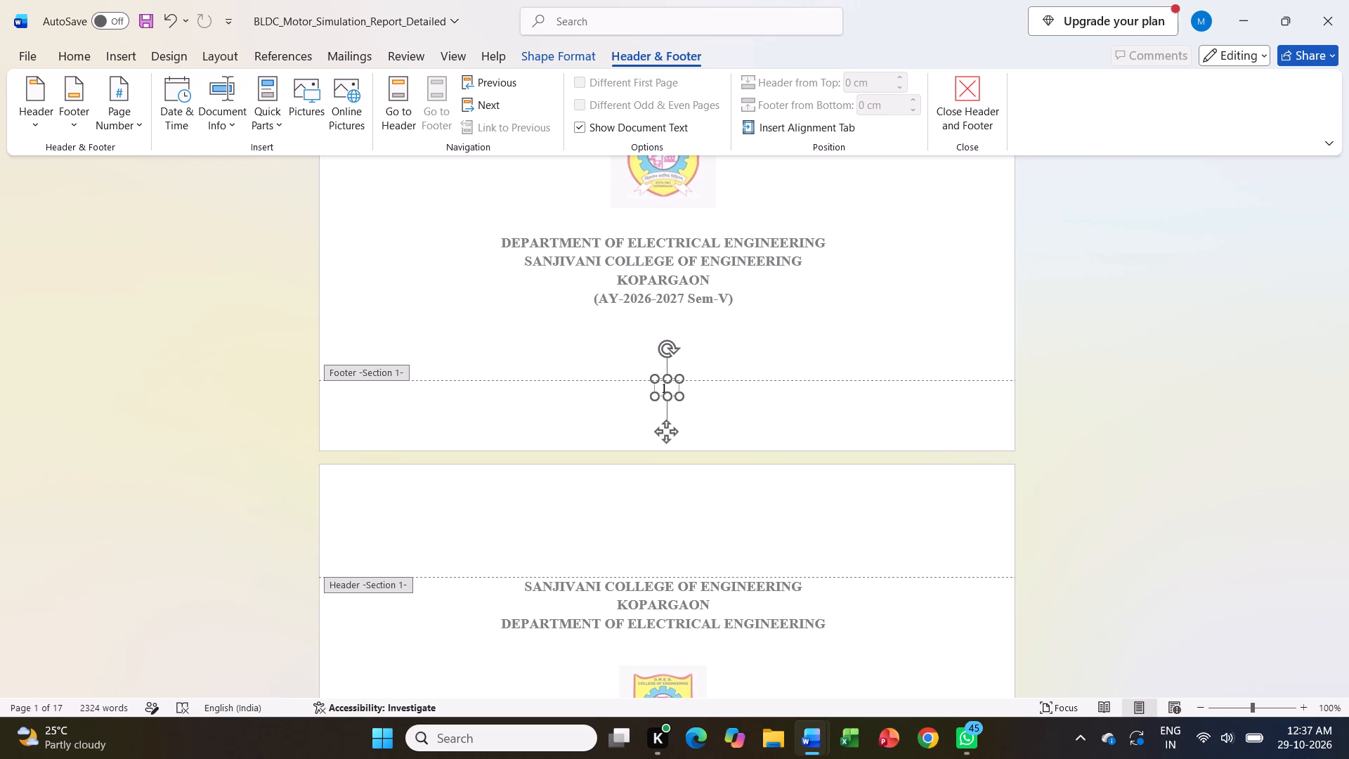
pyautogui.scroll(-7, 665, 387)
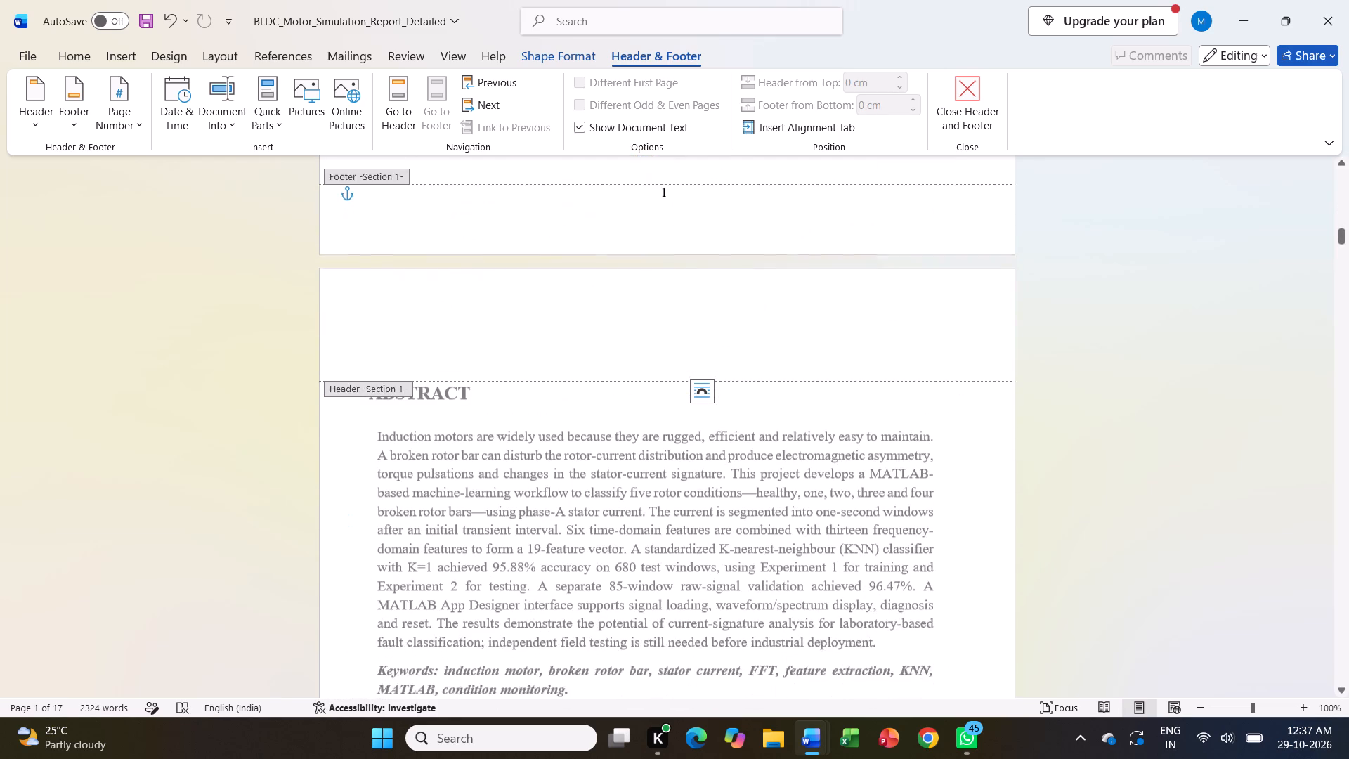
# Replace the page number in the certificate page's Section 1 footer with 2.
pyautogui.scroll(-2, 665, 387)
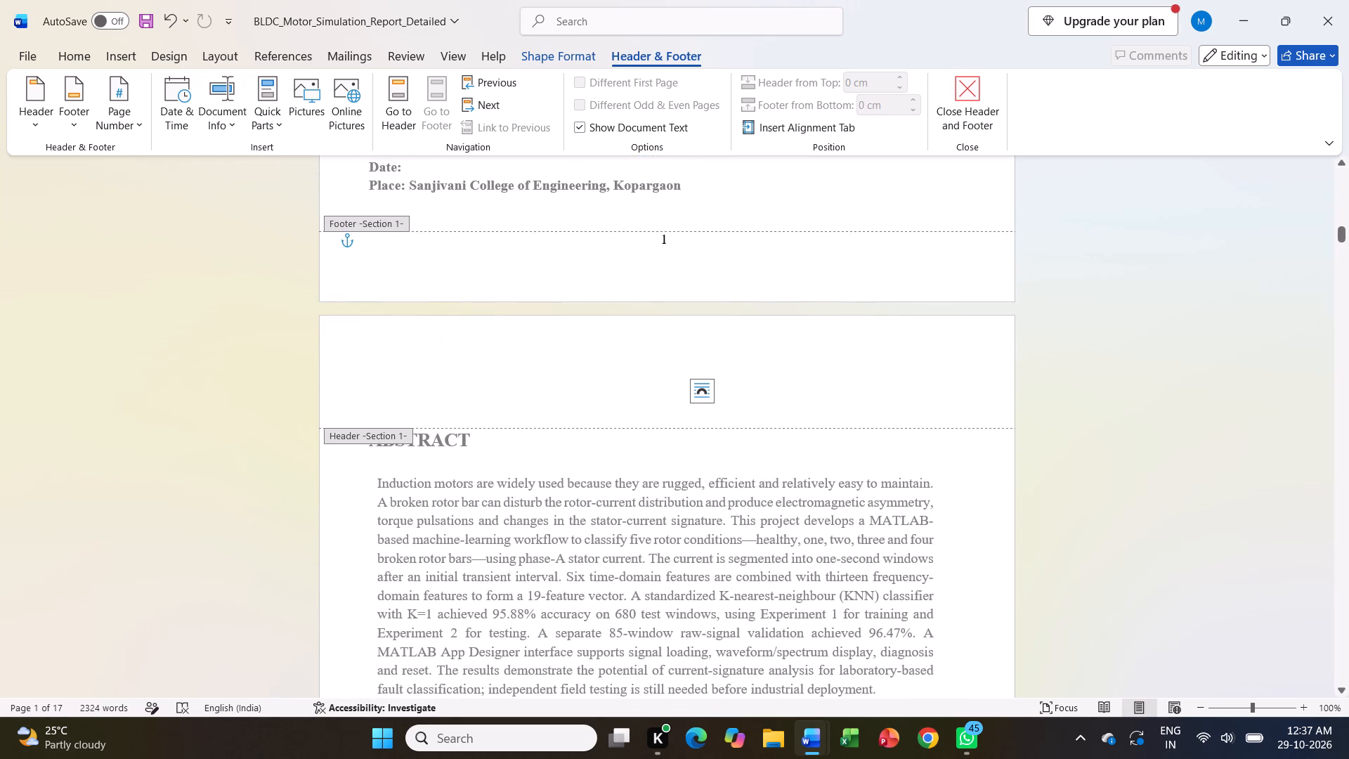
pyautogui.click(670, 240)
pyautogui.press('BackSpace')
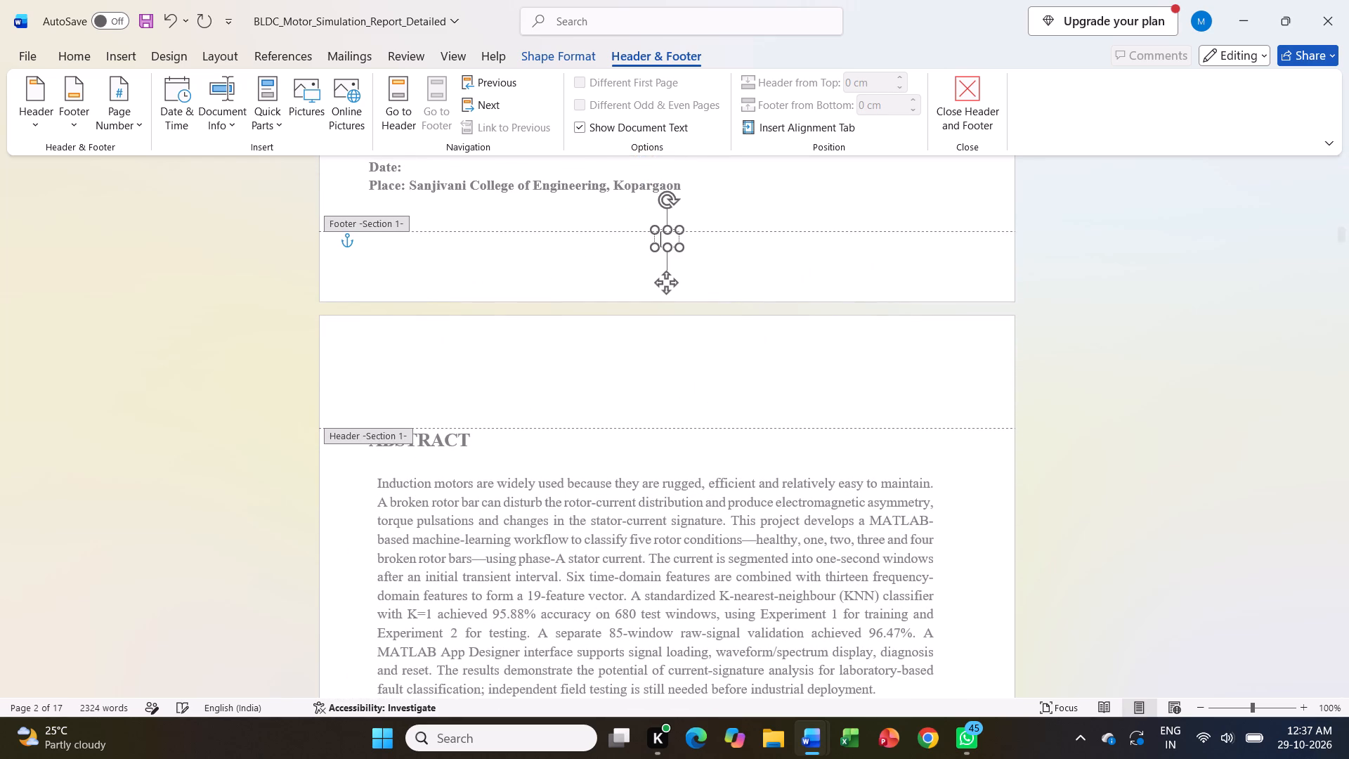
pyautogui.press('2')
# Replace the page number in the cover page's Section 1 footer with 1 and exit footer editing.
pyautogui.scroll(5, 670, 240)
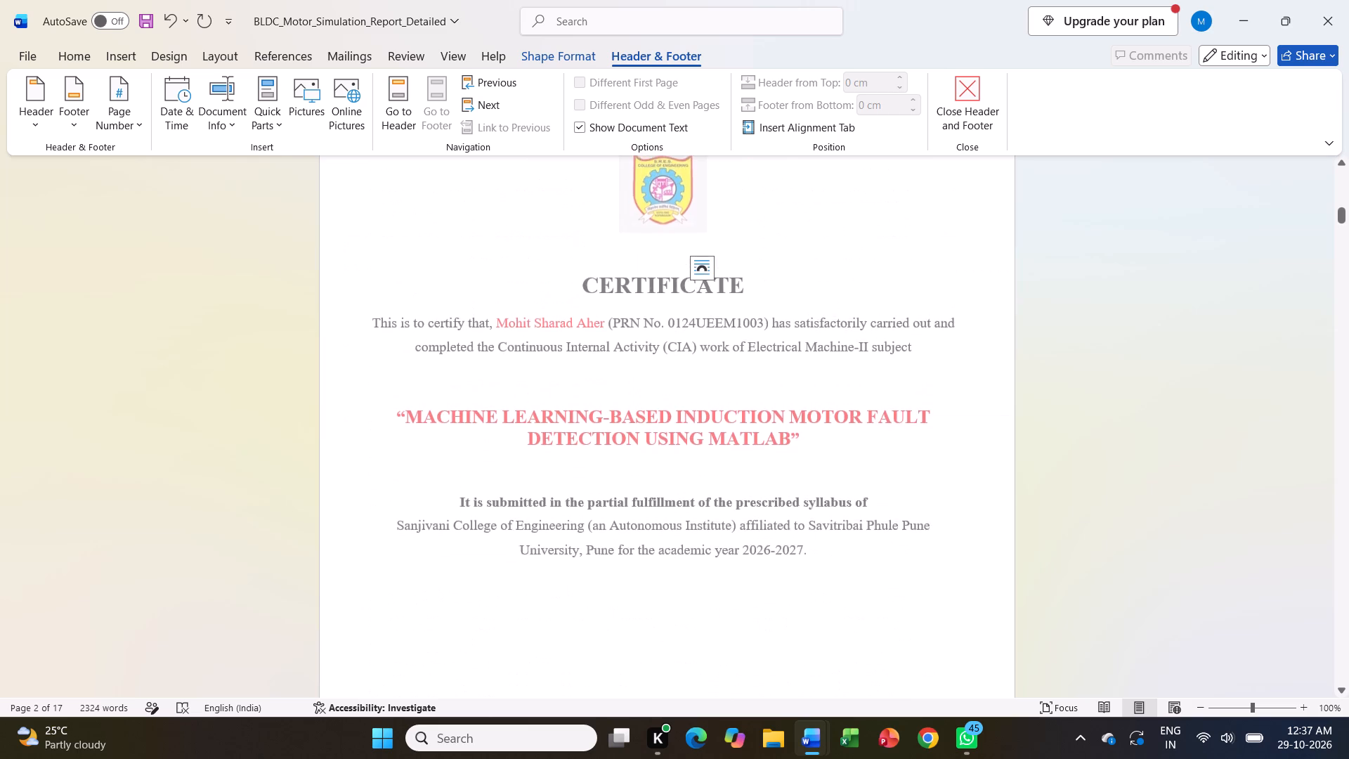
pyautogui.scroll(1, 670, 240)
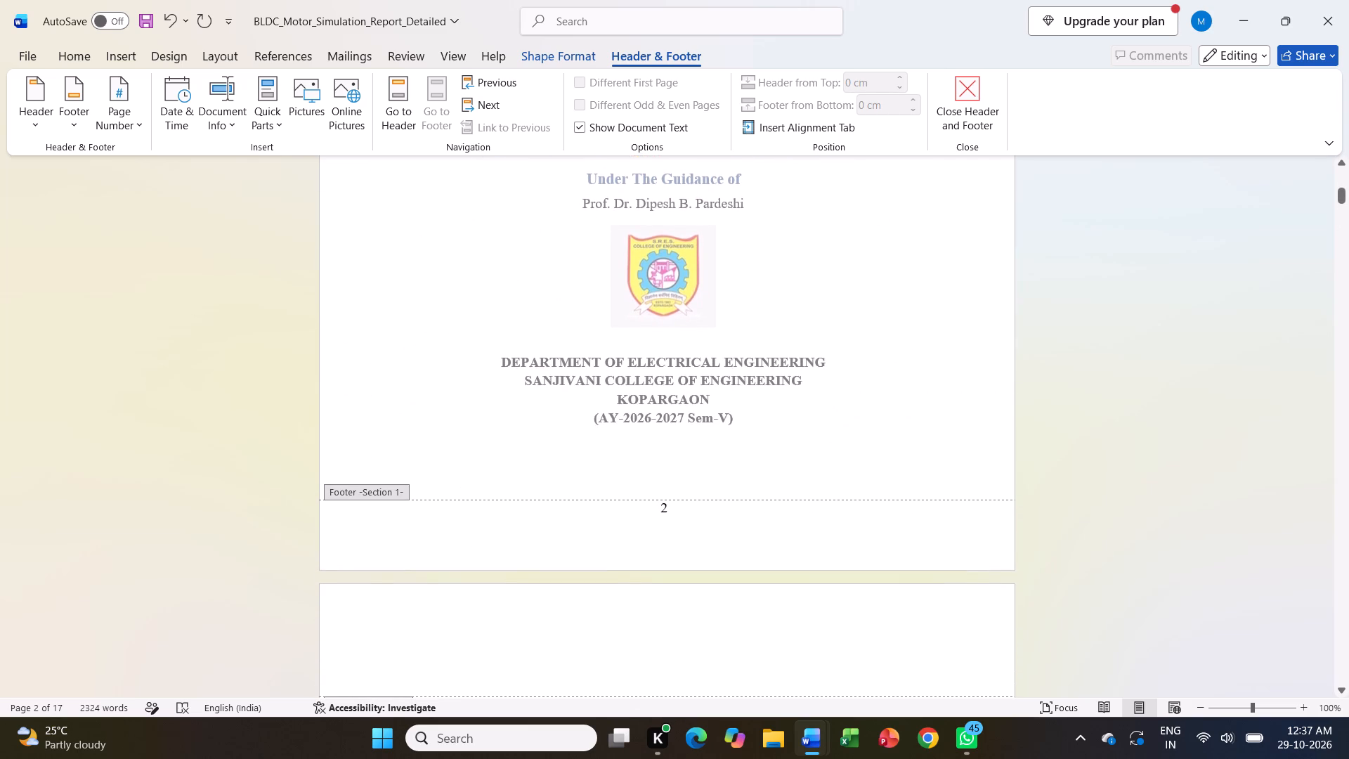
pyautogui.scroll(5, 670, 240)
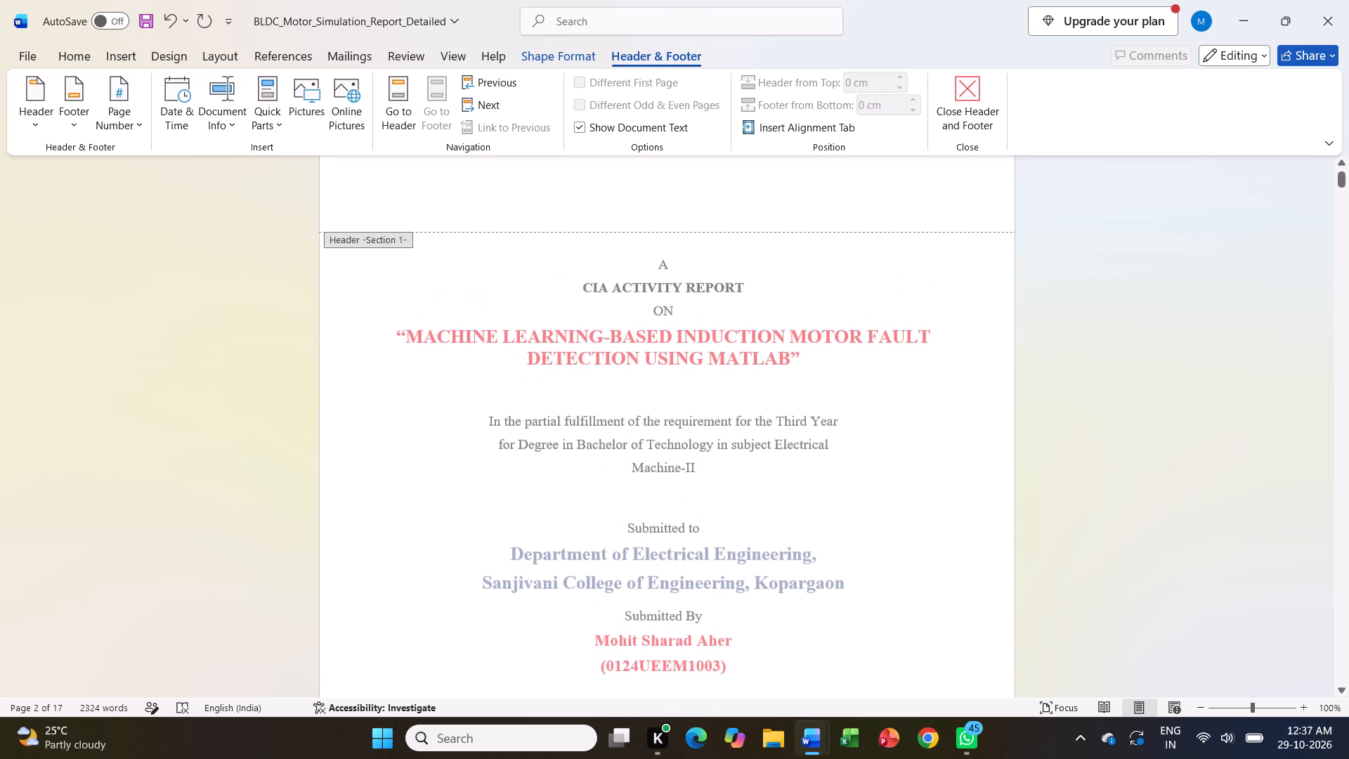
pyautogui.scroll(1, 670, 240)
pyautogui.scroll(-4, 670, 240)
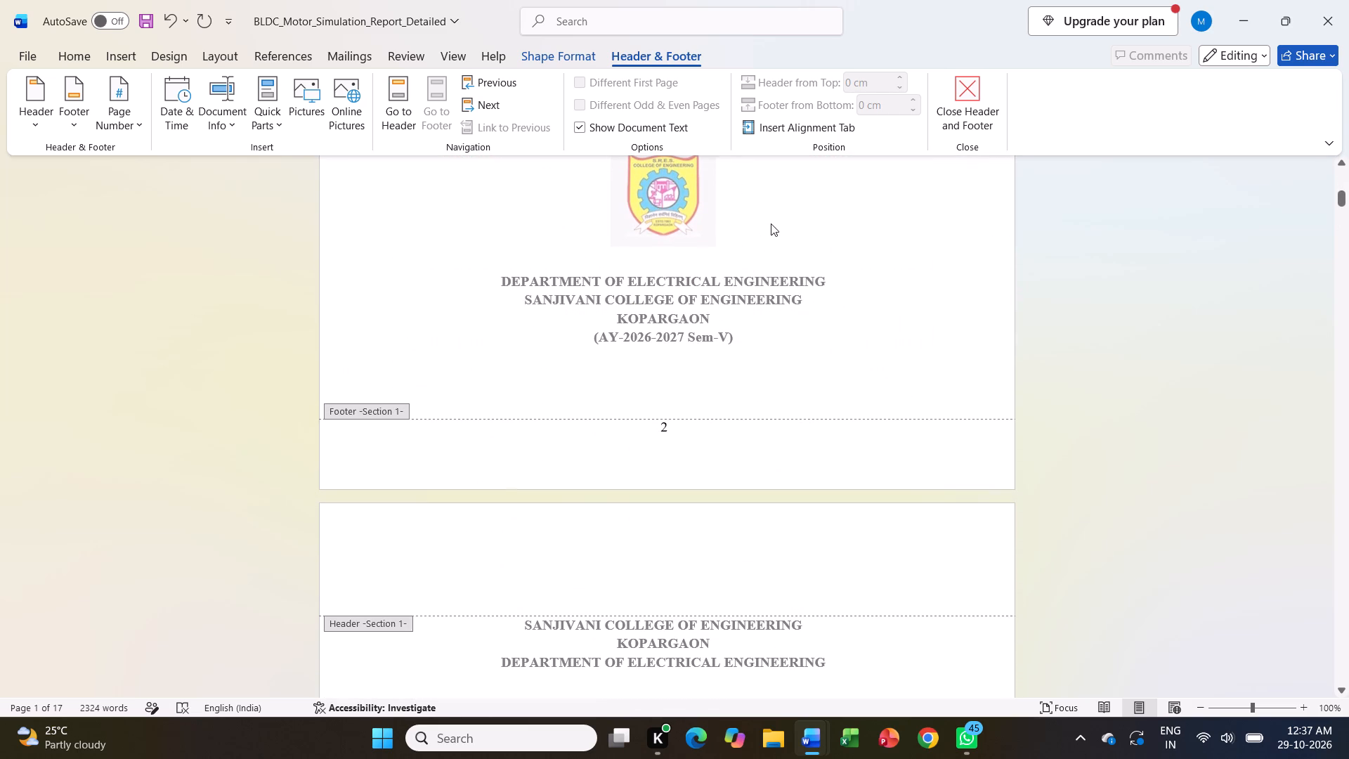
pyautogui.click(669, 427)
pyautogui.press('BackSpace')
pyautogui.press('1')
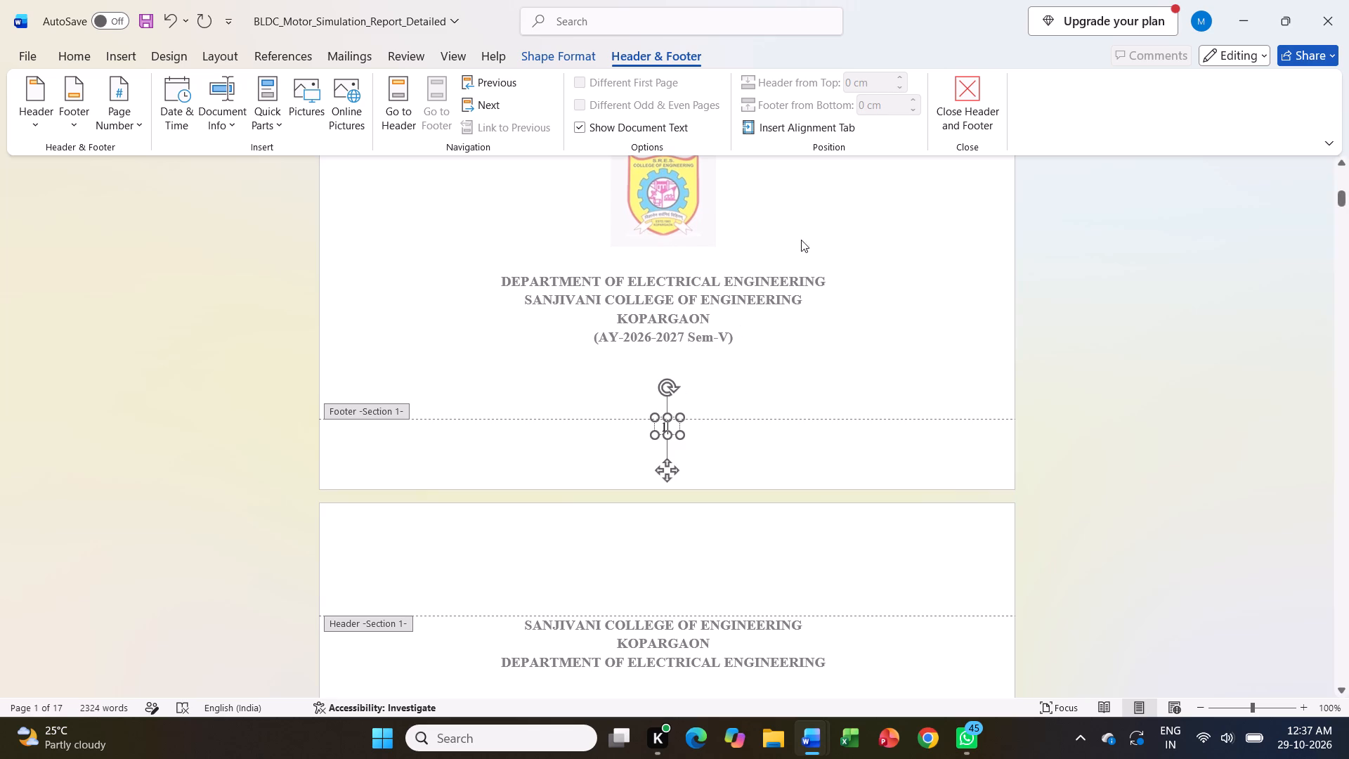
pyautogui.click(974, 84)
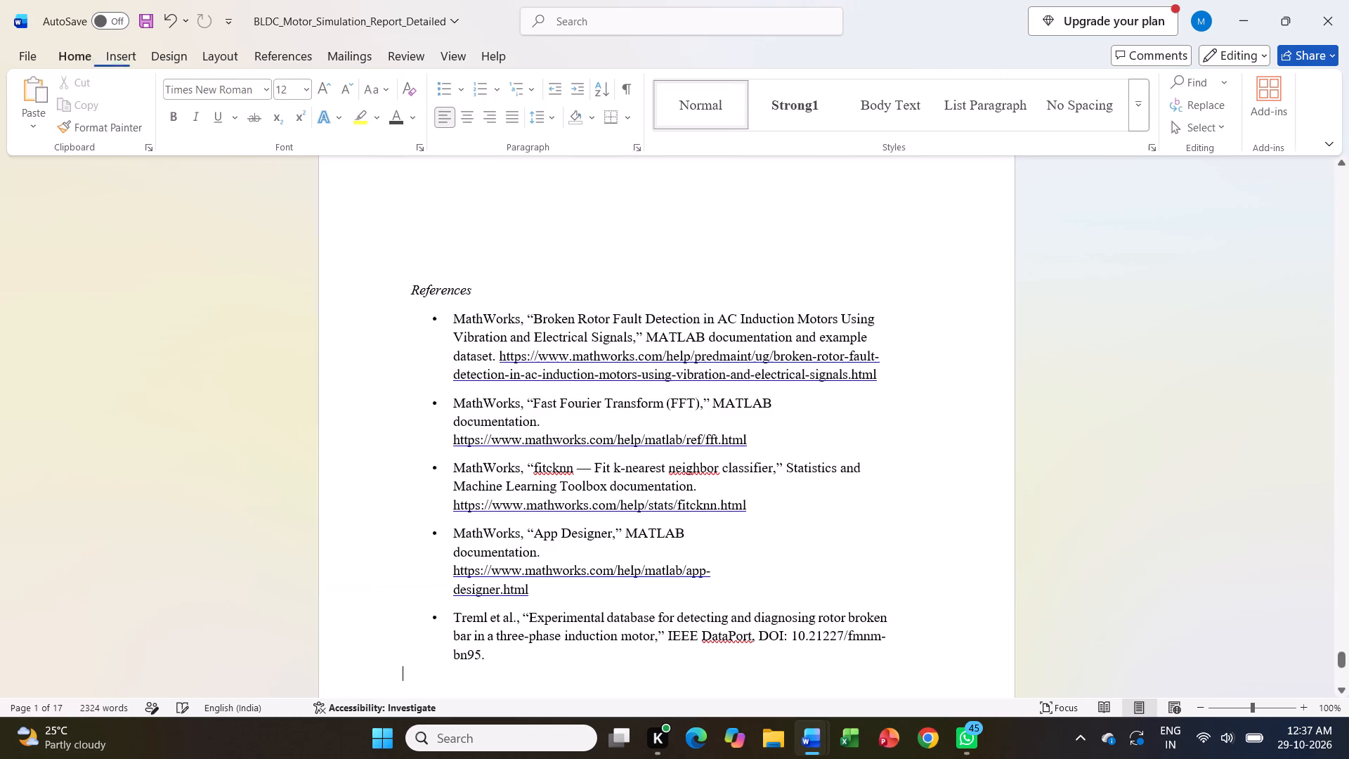
# Check the footer page numbers through the report, from the cover and certificate pages to the Dataset and Signal Preparation section.
pyautogui.scroll(-6, 866, 320)
pyautogui.scroll(3, 866, 320)
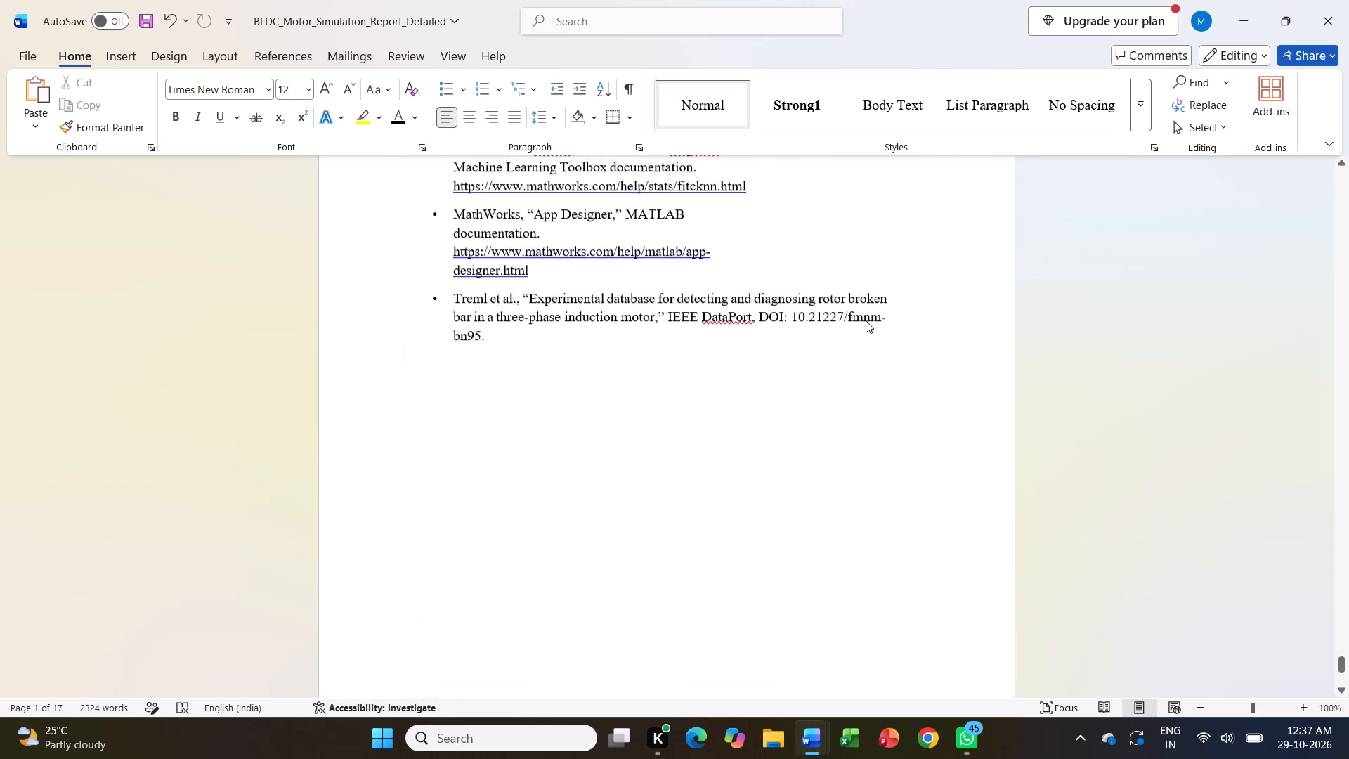
pyautogui.scroll(12, 866, 320)
pyautogui.scroll(20, 866, 320)
pyautogui.scroll(20, 866, 320)
pyautogui.scroll(20, 866, 320)
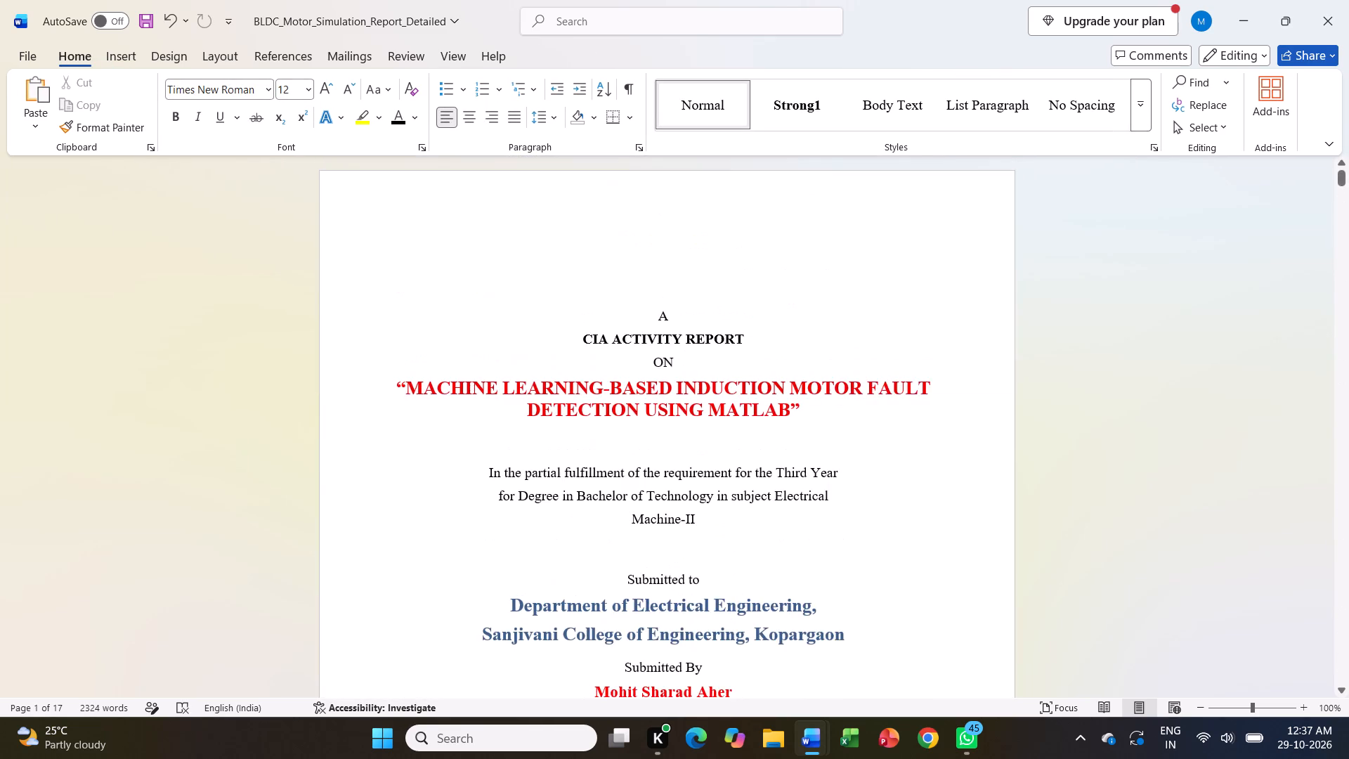
pyautogui.scroll(-7, 866, 320)
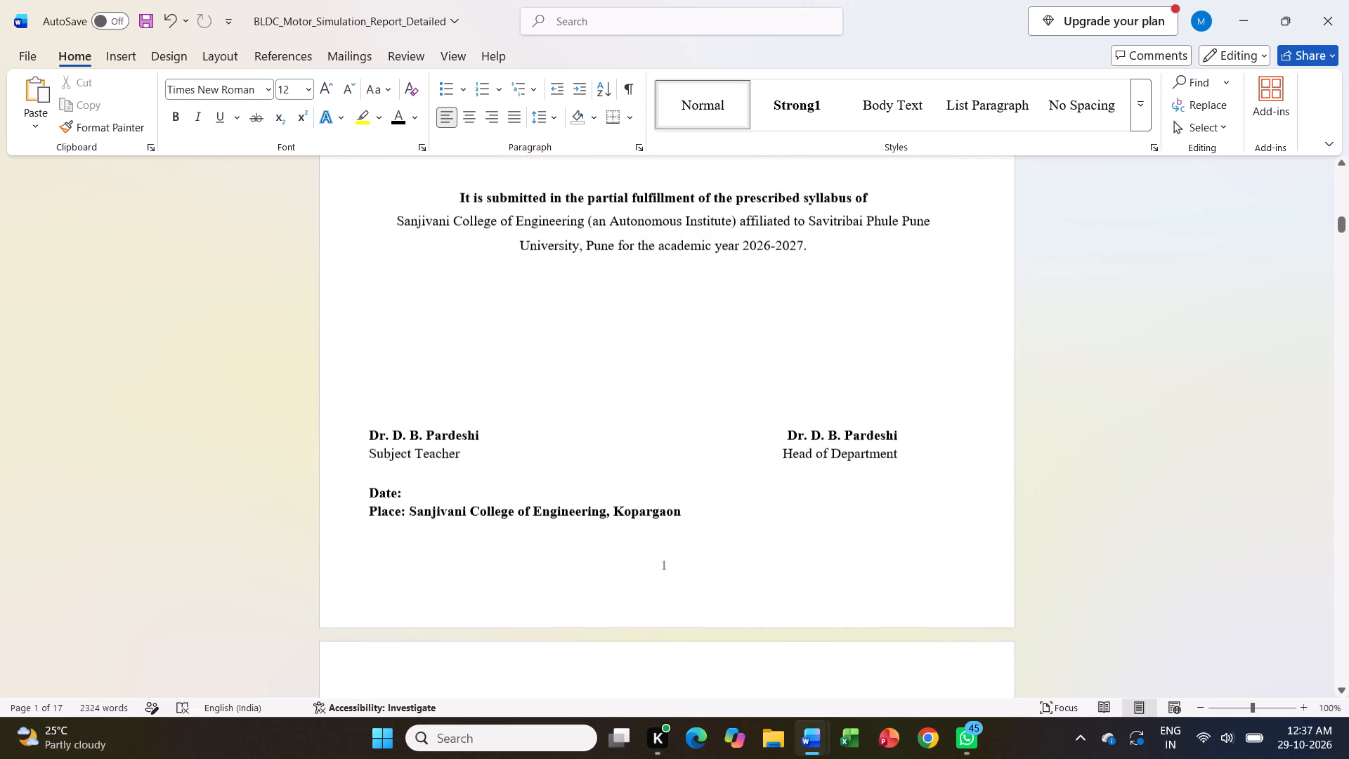
pyautogui.scroll(-5, 866, 320)
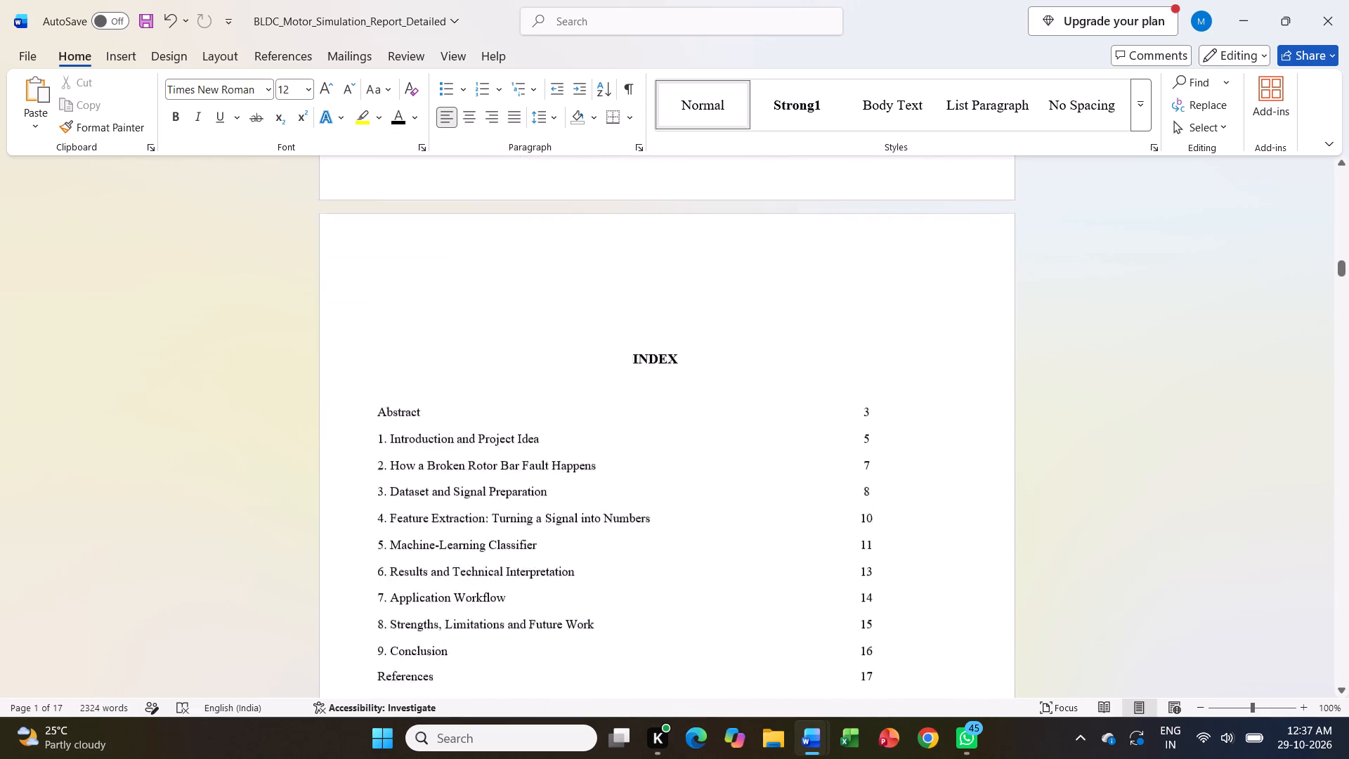
pyautogui.scroll(-6, 866, 320)
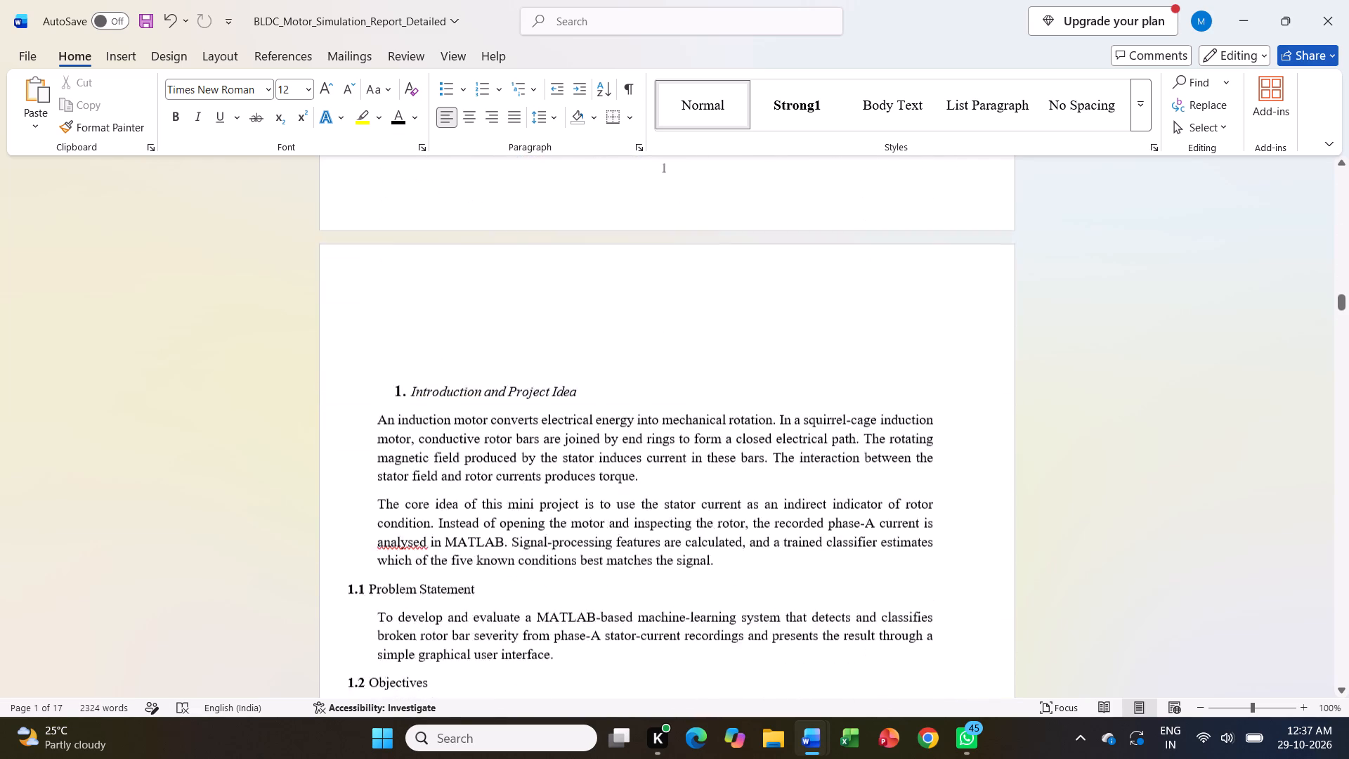
pyautogui.scroll(-6, 866, 320)
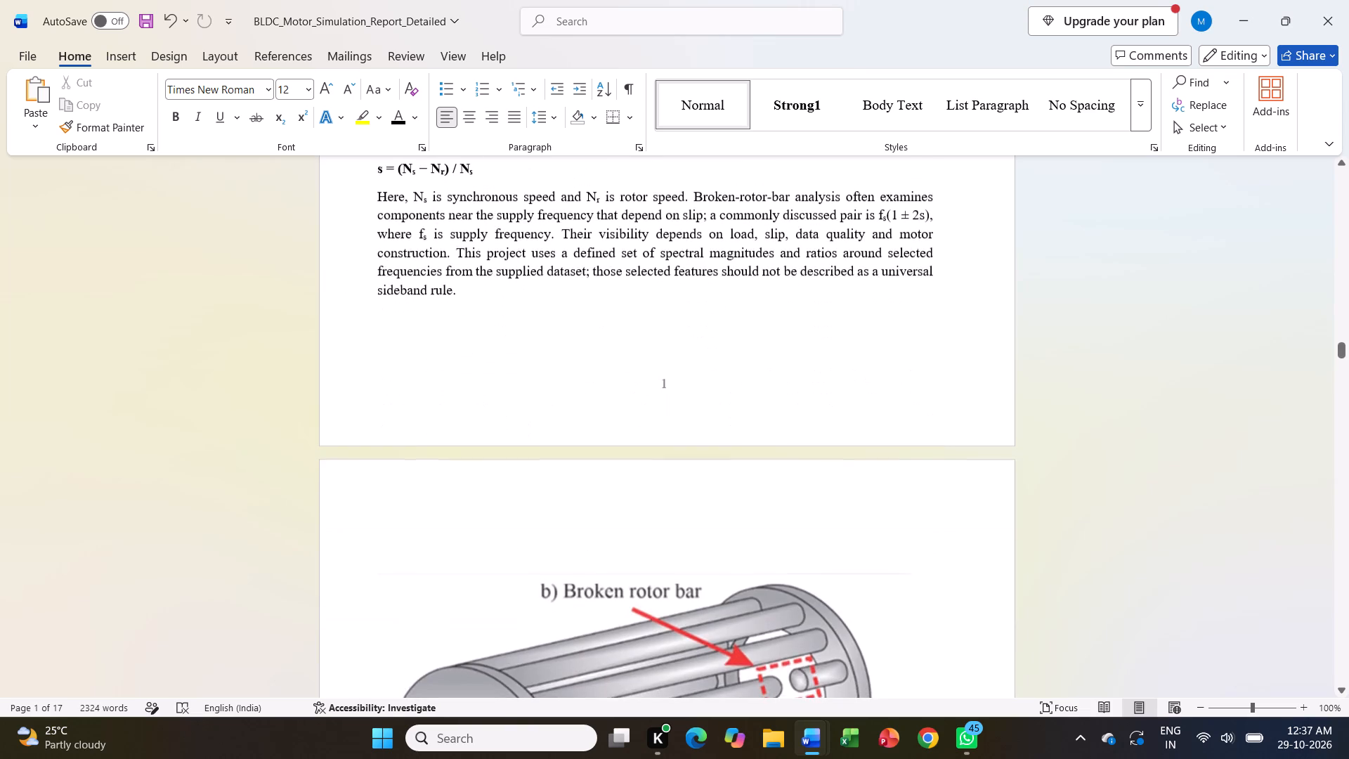
pyautogui.scroll(-6, 866, 320)
pyautogui.scroll(4, 866, 320)
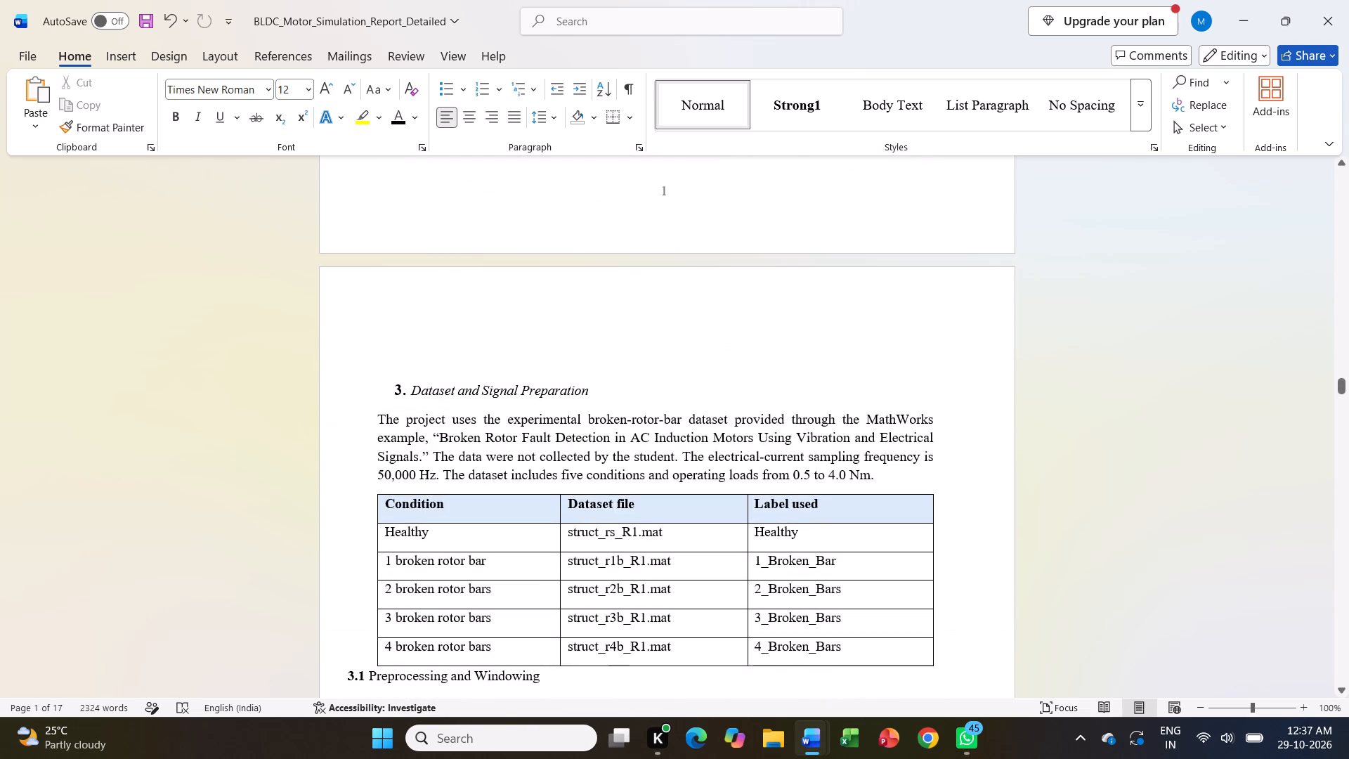
pyautogui.scroll(13, 866, 320)
pyautogui.scroll(-5, 866, 320)
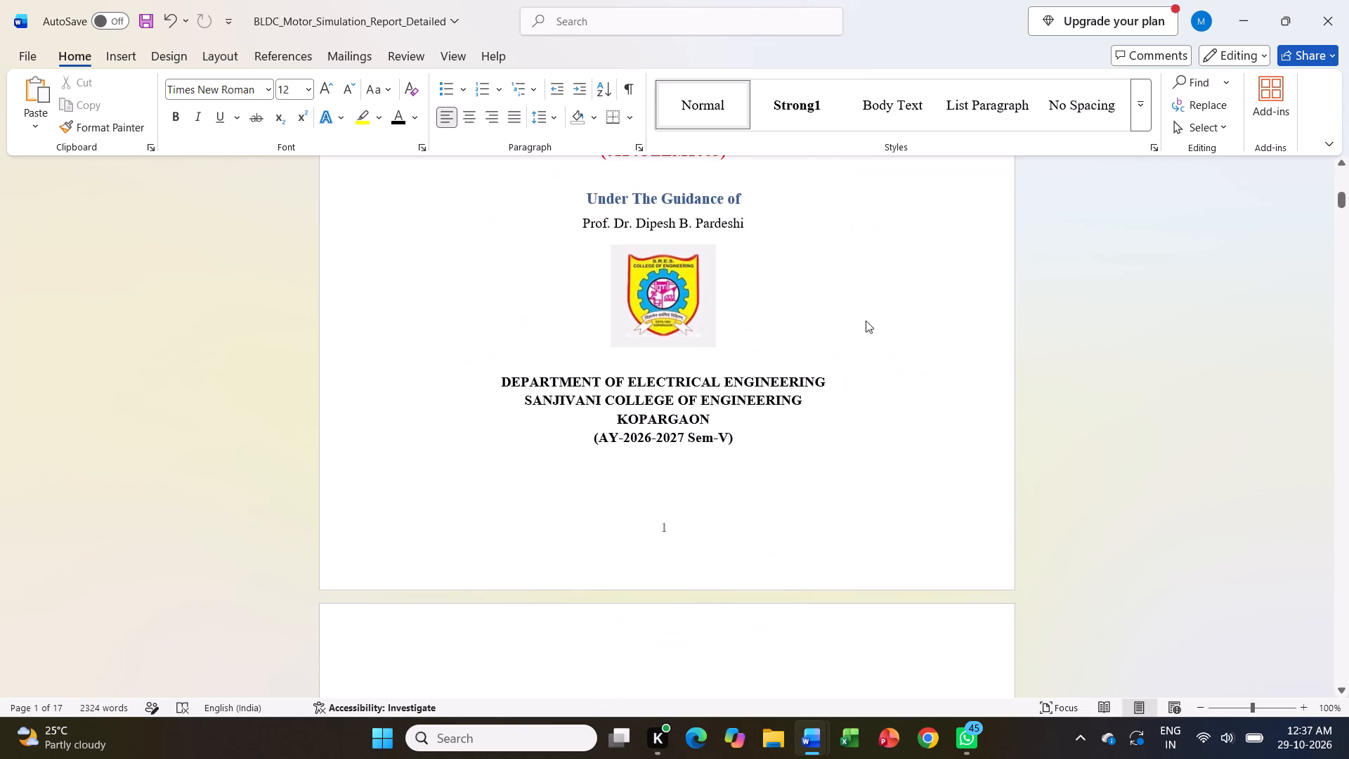
pyautogui.scroll(-3, 866, 320)
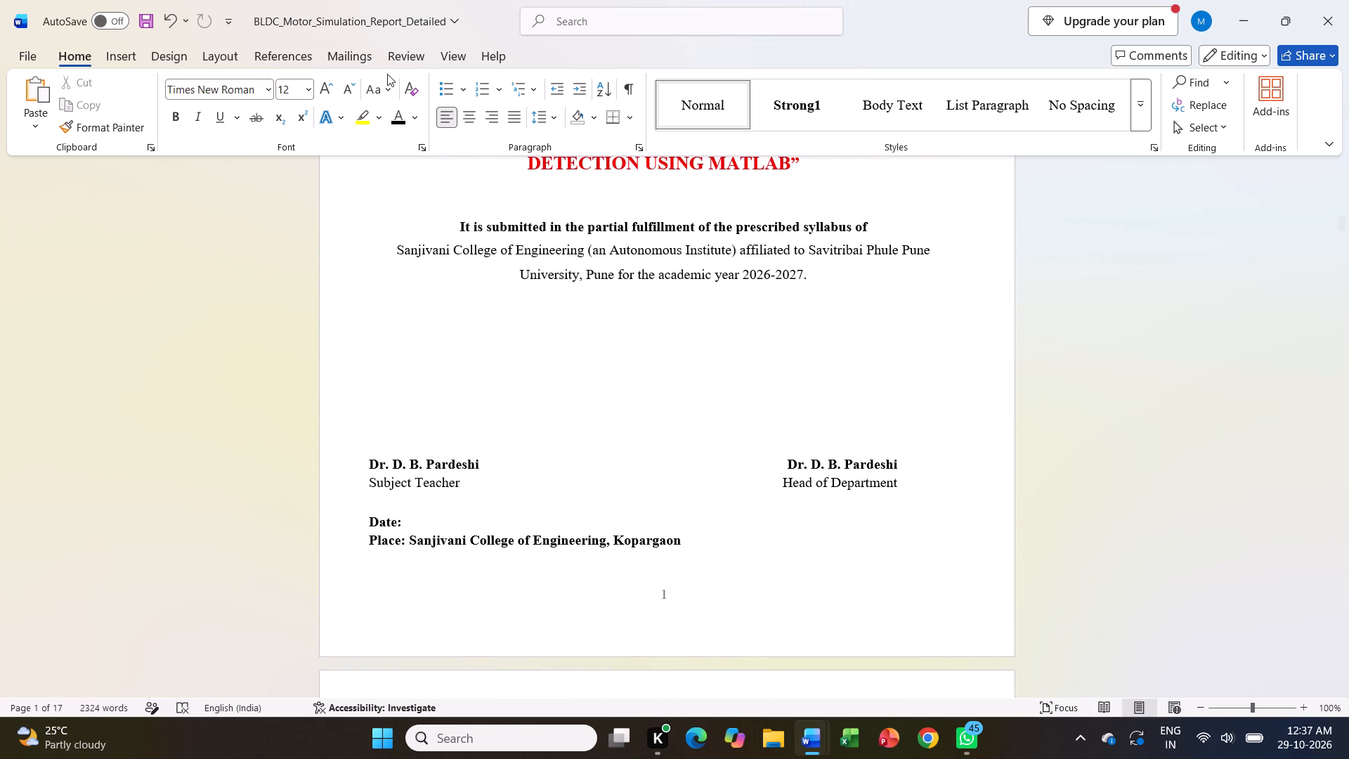
# Insert a Plain Number 1 page number at the bottom of the page.
pyautogui.click(128, 55)
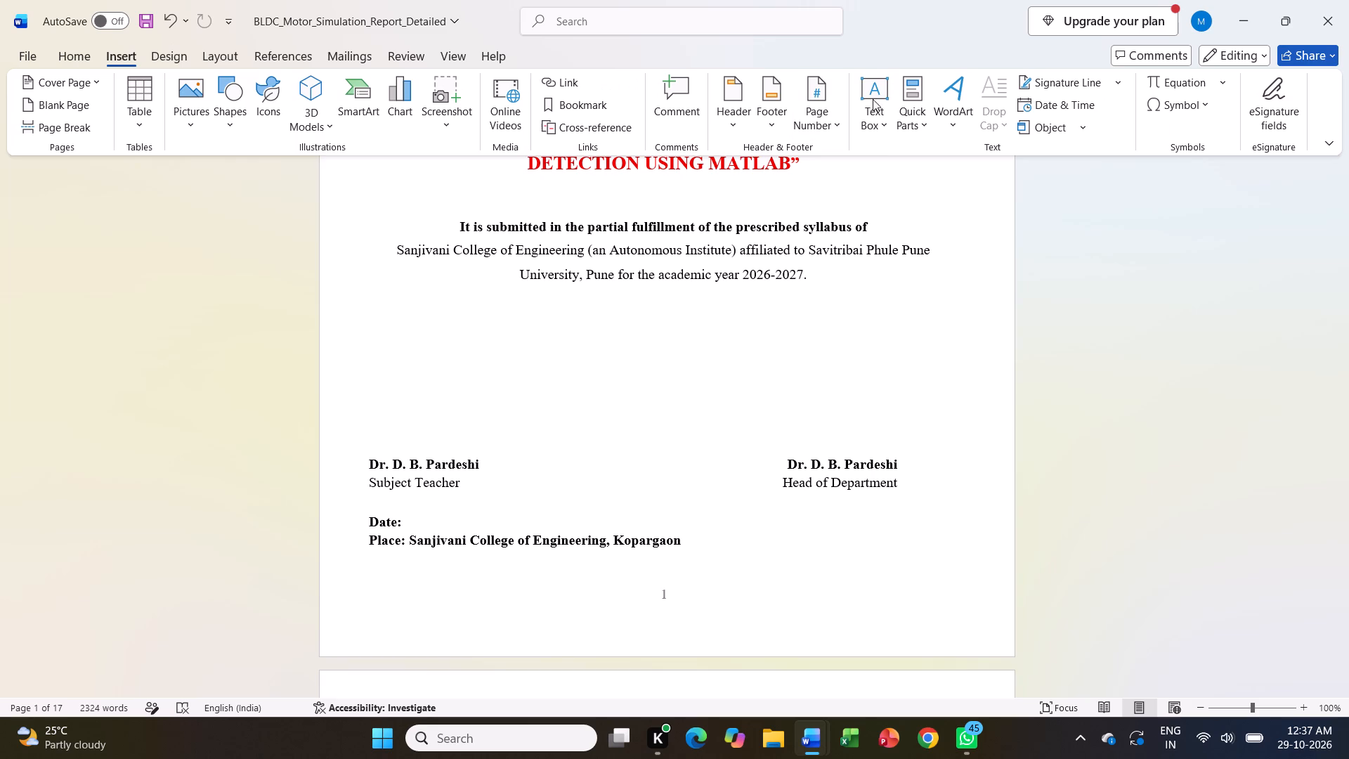
pyautogui.click(828, 113)
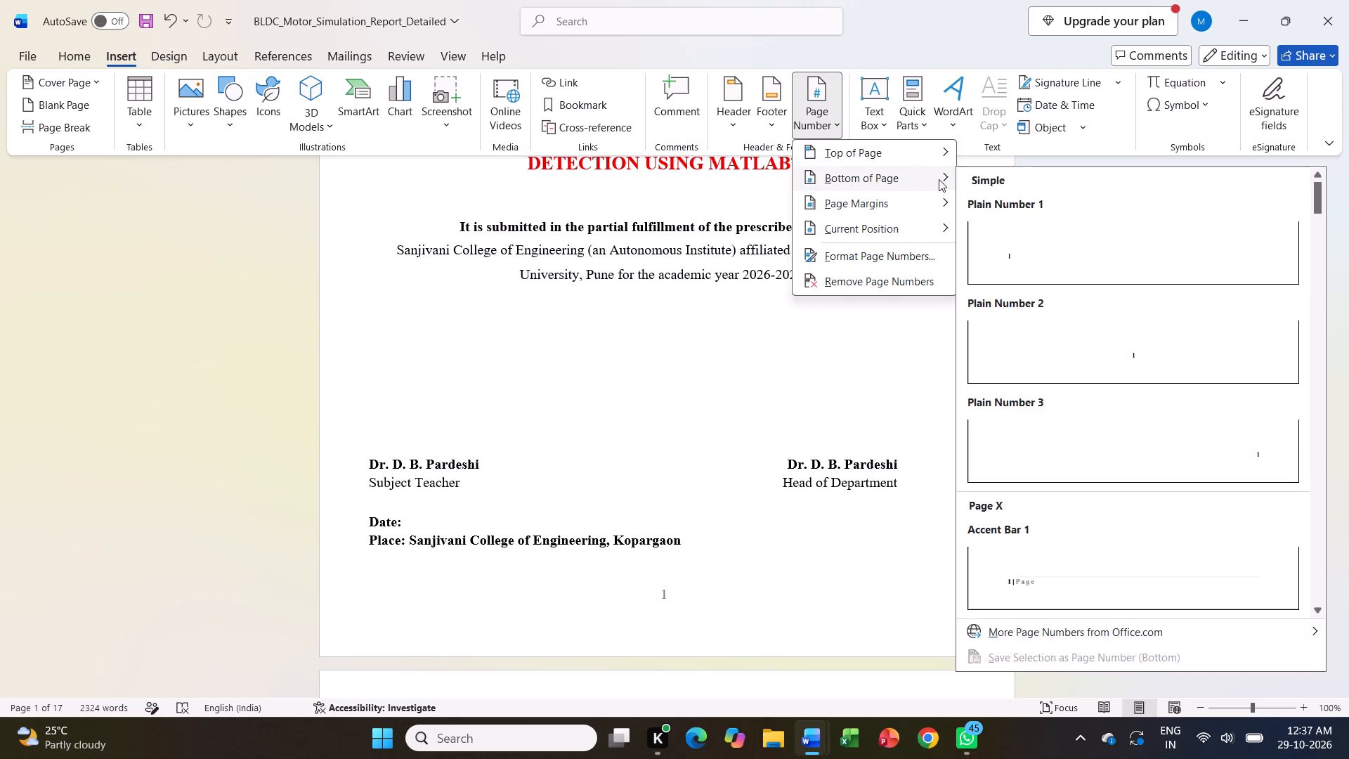
pyautogui.click(1023, 253)
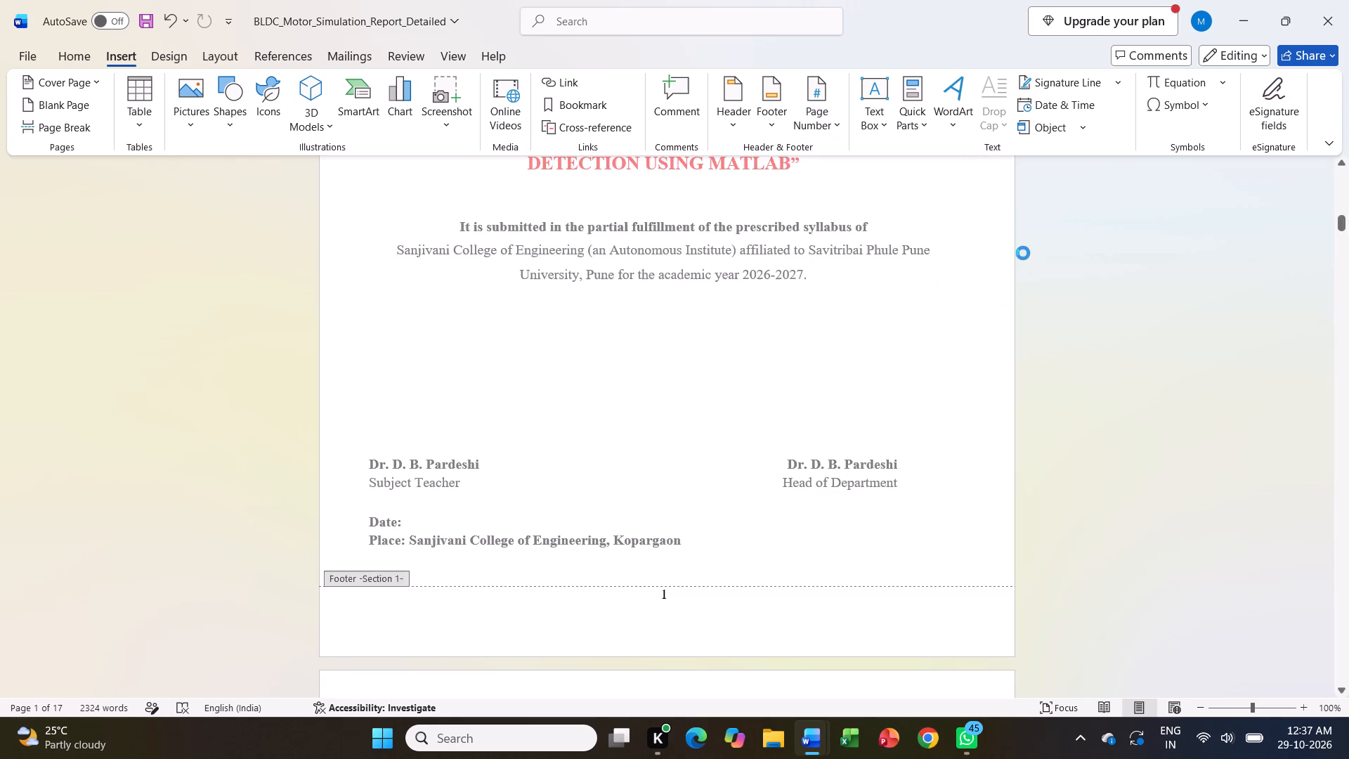
# Examine the footer numbering and section linking from Section 13 through the References page.
pyautogui.scroll(12, 688, 389)
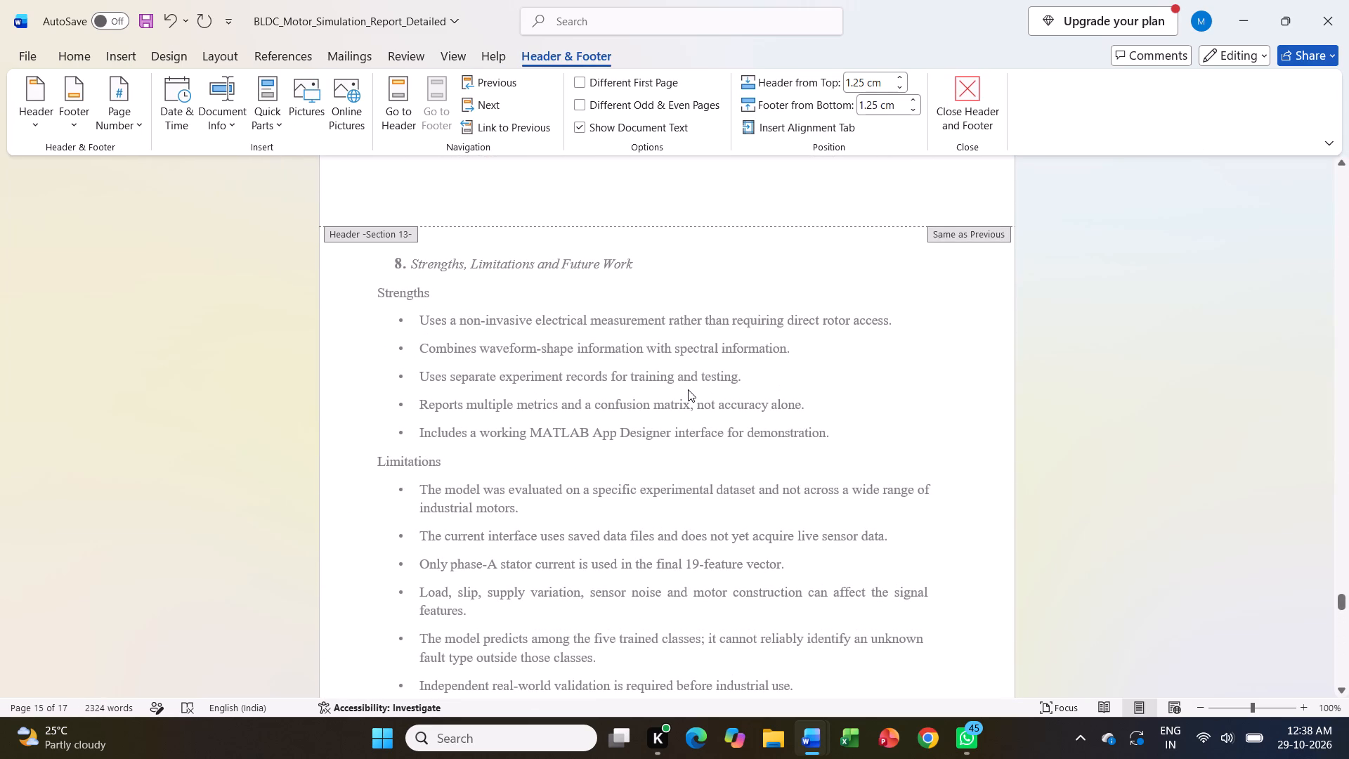
pyautogui.scroll(-1, 688, 389)
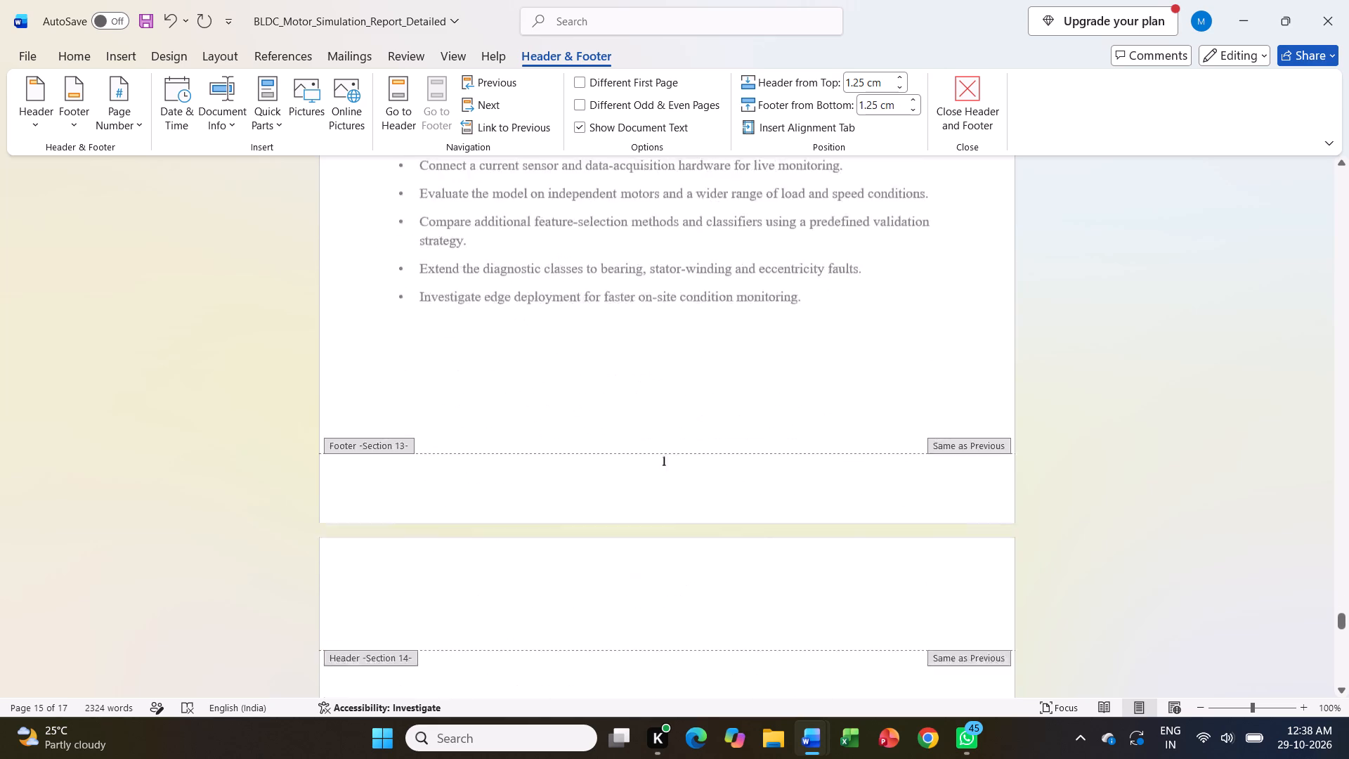
pyautogui.scroll(-2, 688, 389)
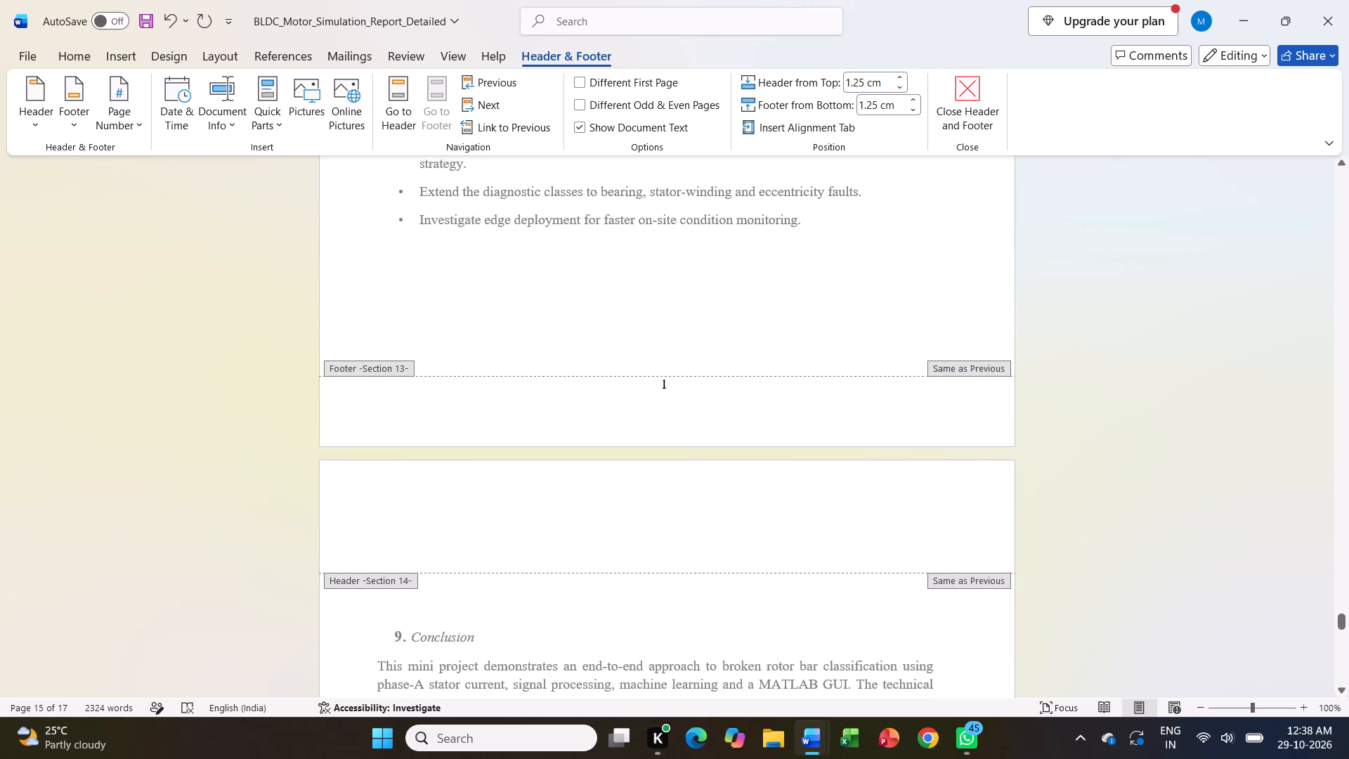
pyautogui.click(989, 372)
pyautogui.click(989, 372)
pyautogui.scroll(-15, 989, 372)
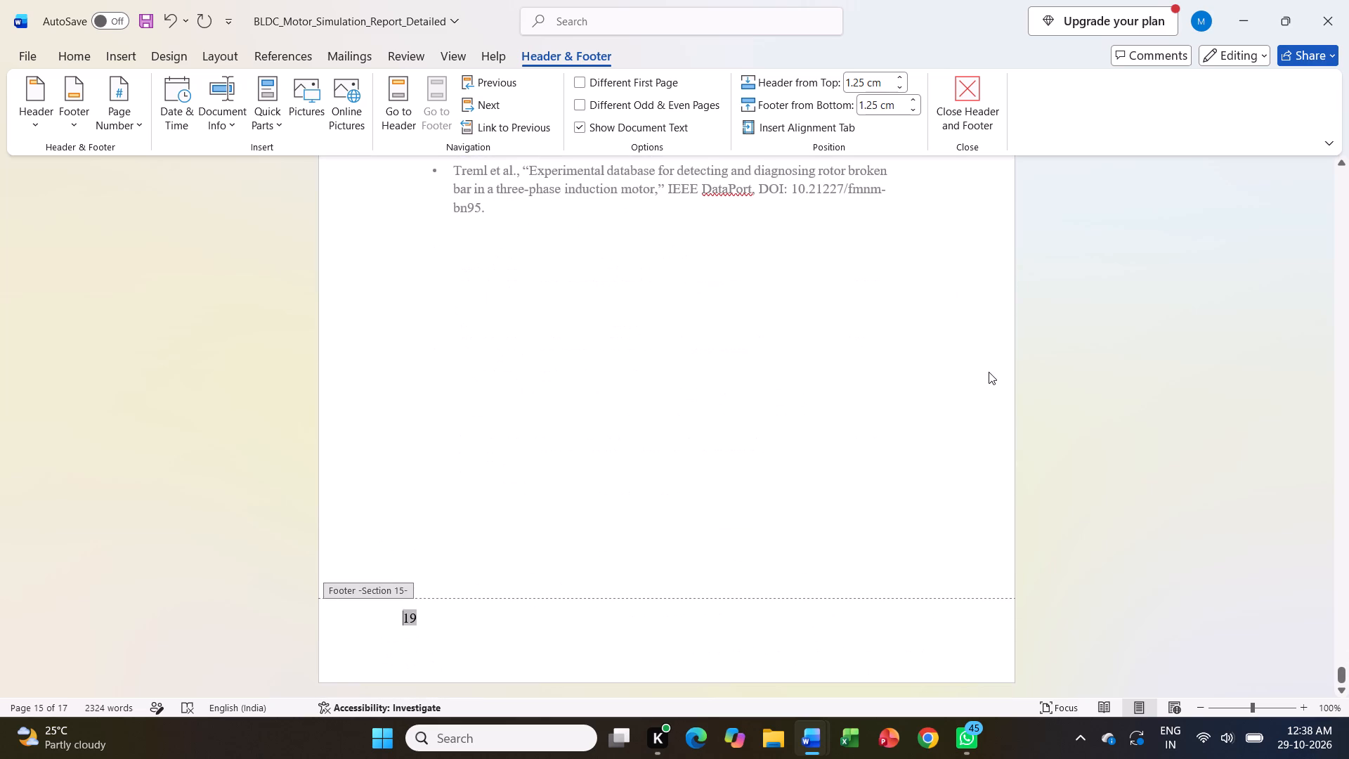
# Replace the page number in the certificate page's Section 1 footer with 2.
pyautogui.scroll(19, 989, 372)
pyautogui.scroll(-3, 989, 372)
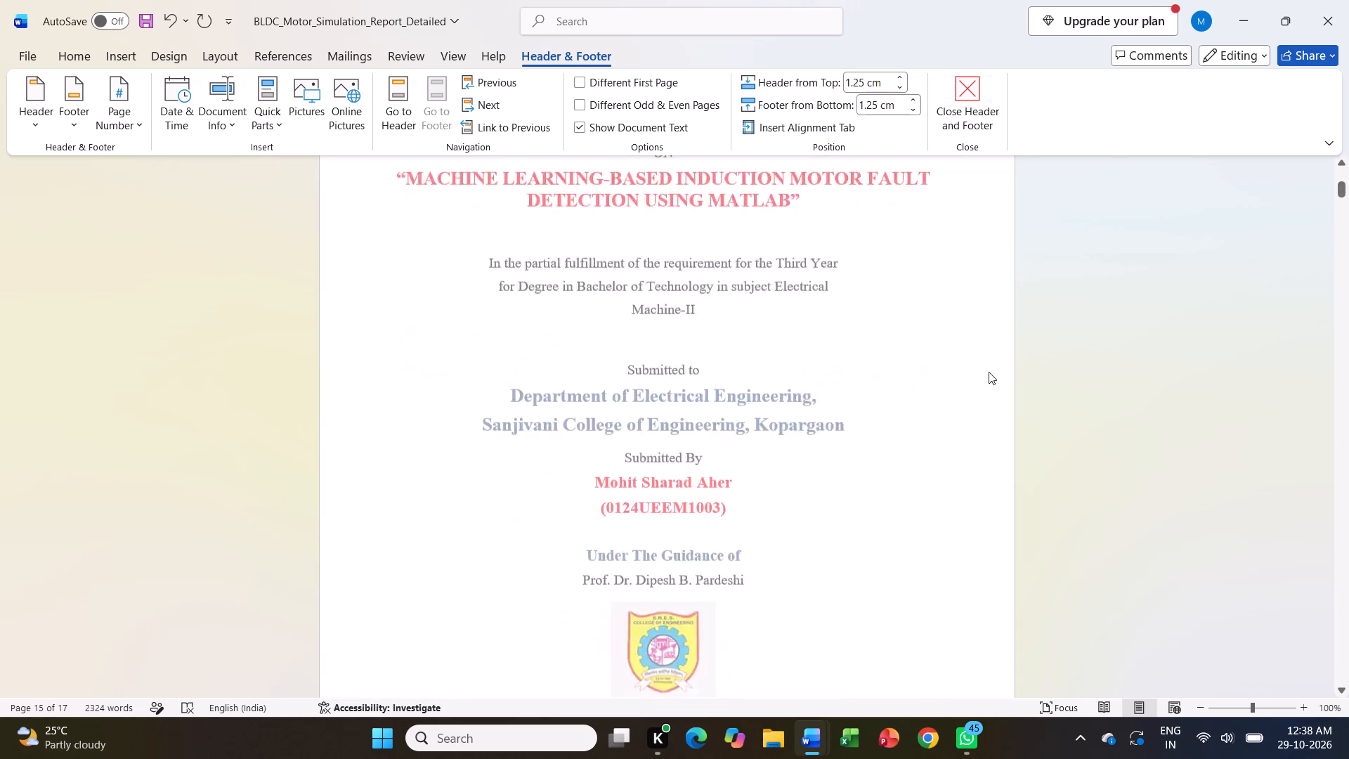
pyautogui.scroll(-6, 989, 372)
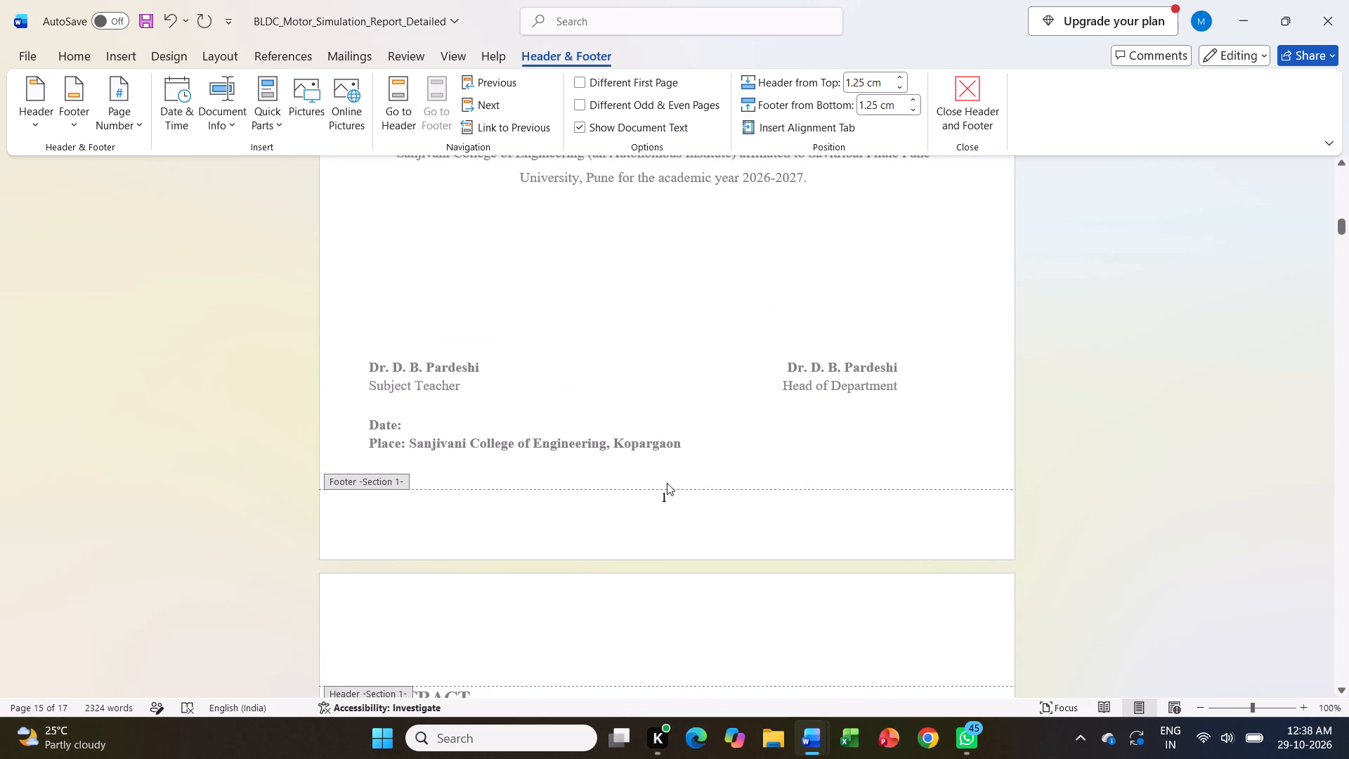
pyautogui.click(666, 500)
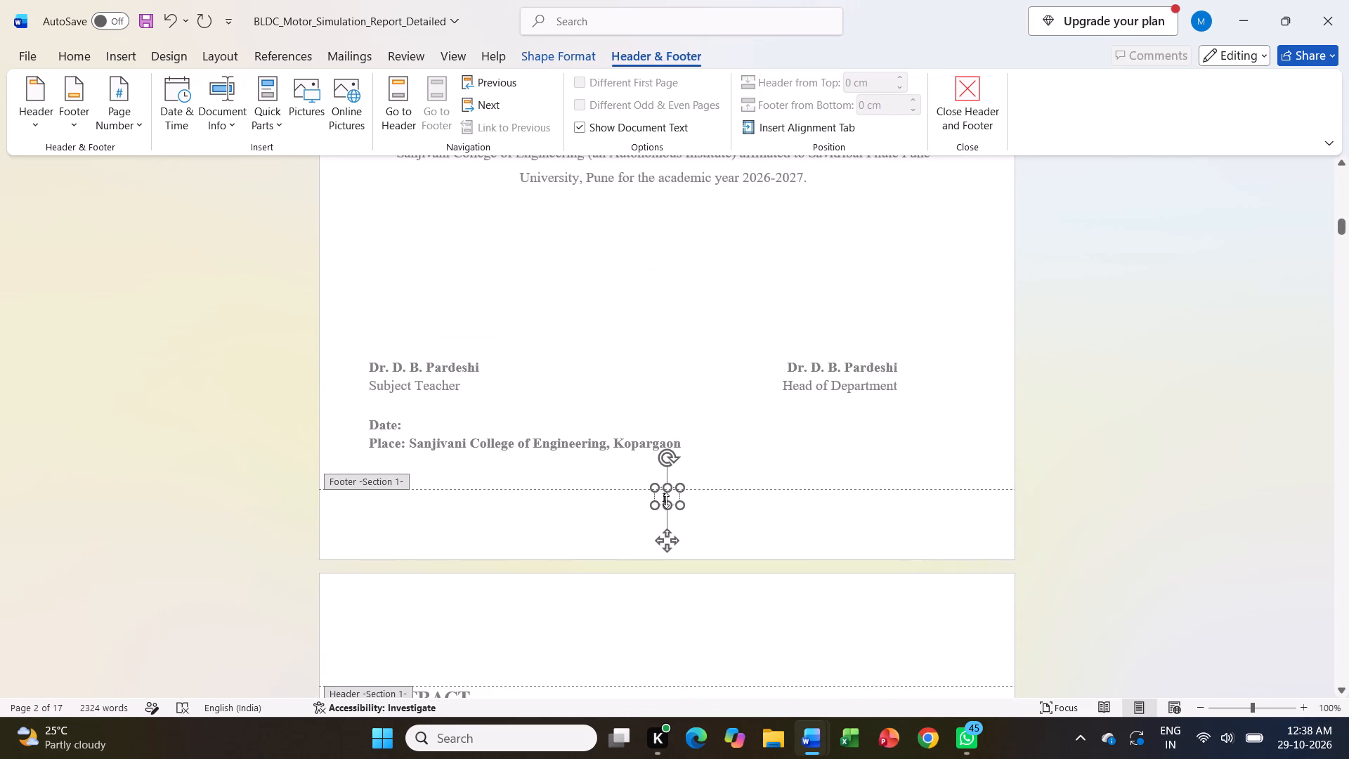
pyautogui.press('BackSpace')
pyautogui.press('2')
pyautogui.click(1038, 422)
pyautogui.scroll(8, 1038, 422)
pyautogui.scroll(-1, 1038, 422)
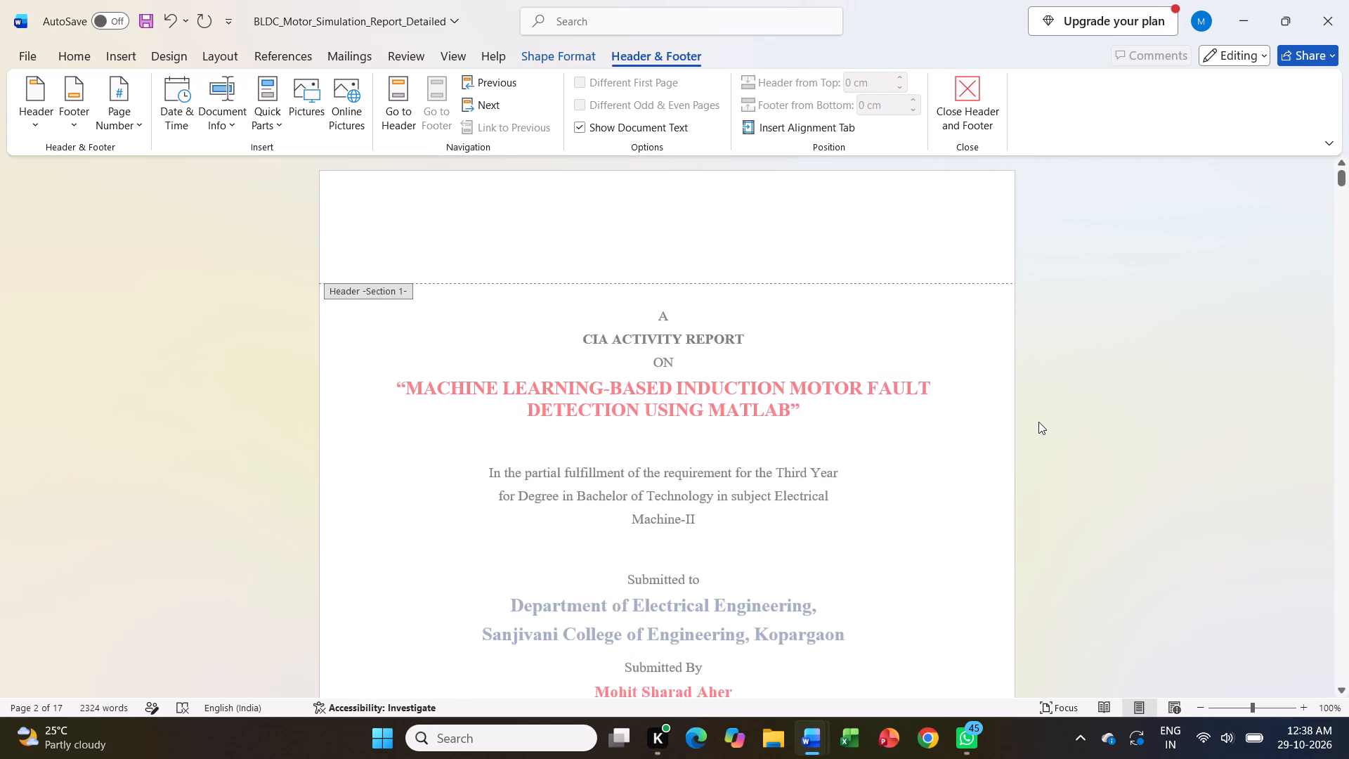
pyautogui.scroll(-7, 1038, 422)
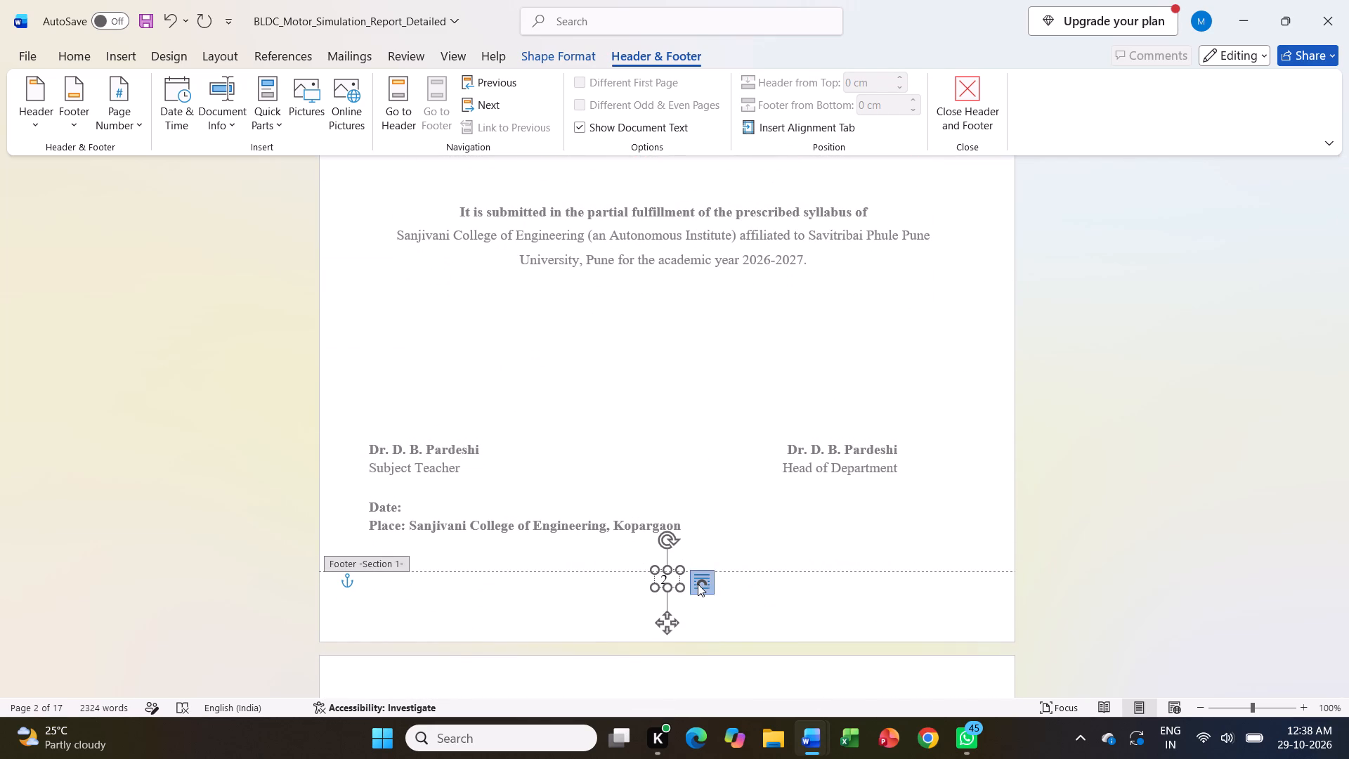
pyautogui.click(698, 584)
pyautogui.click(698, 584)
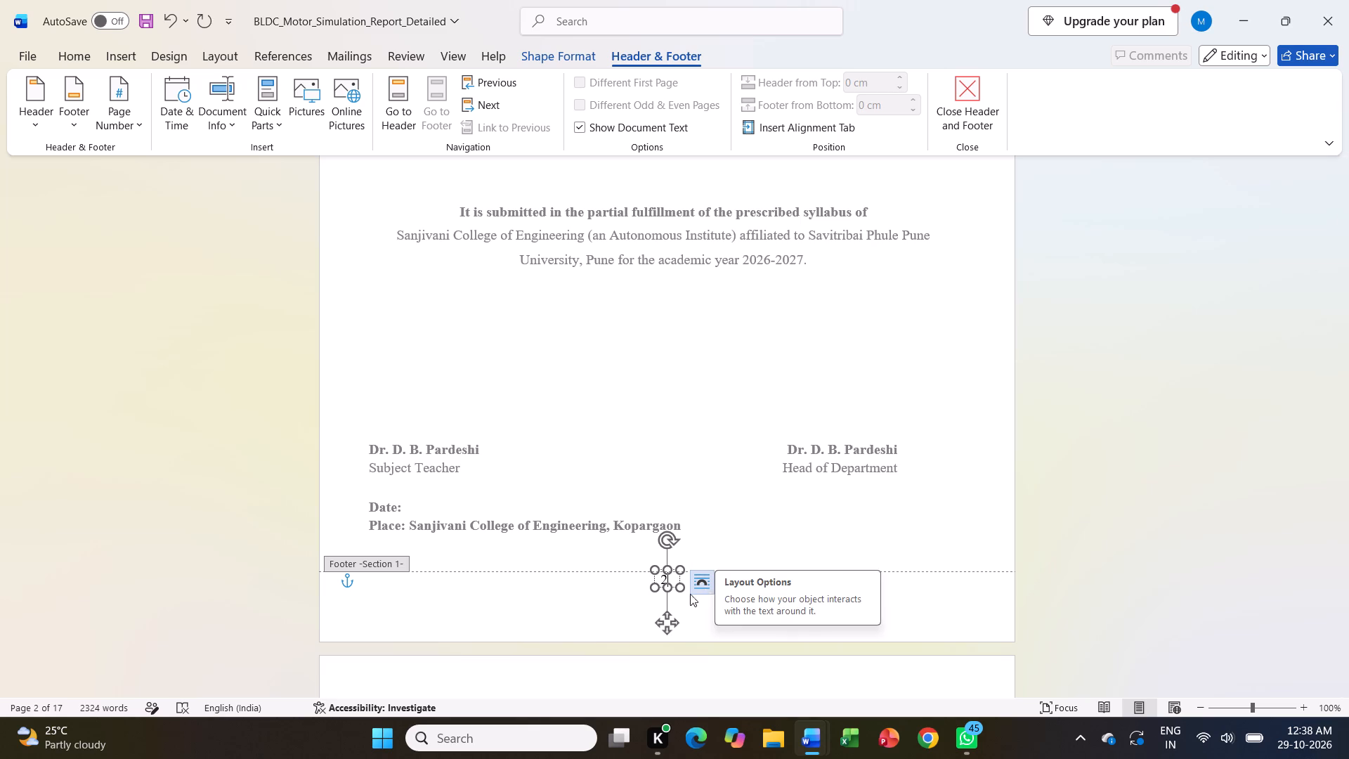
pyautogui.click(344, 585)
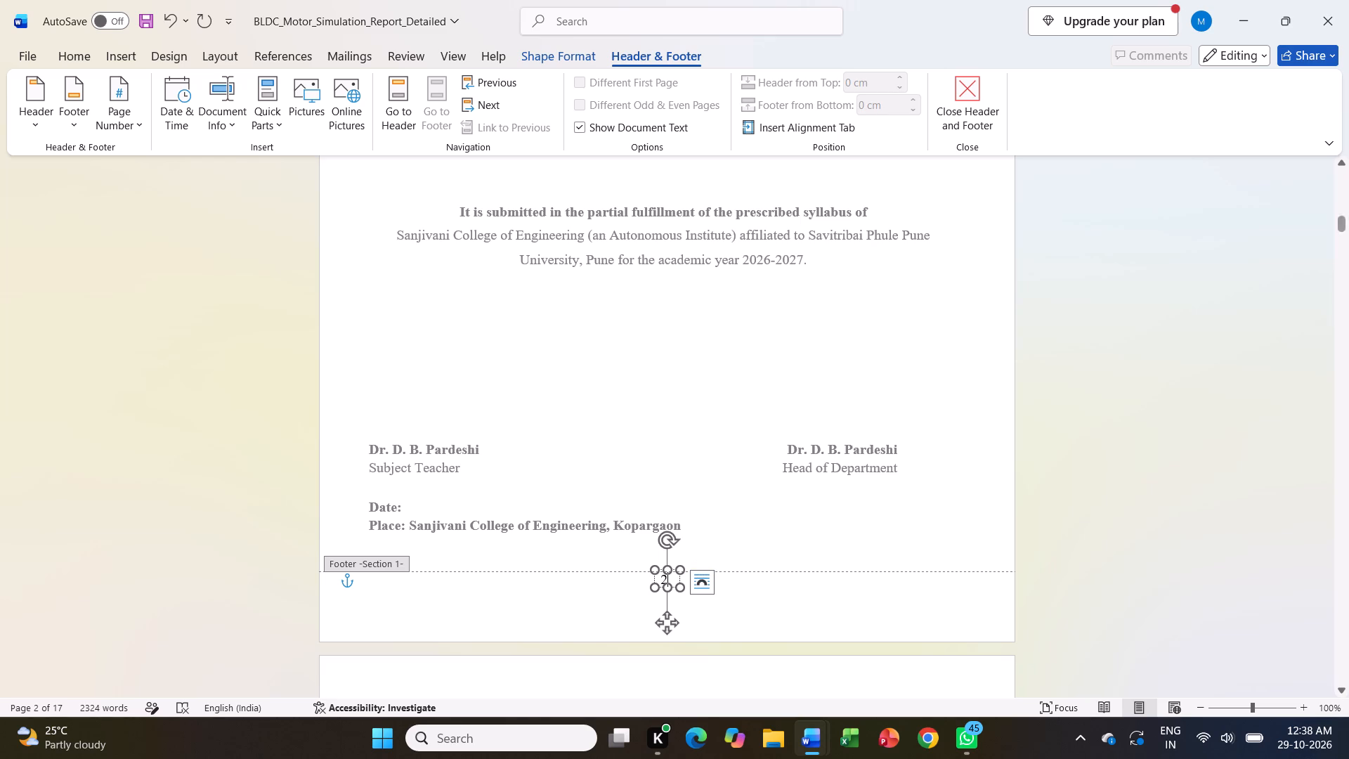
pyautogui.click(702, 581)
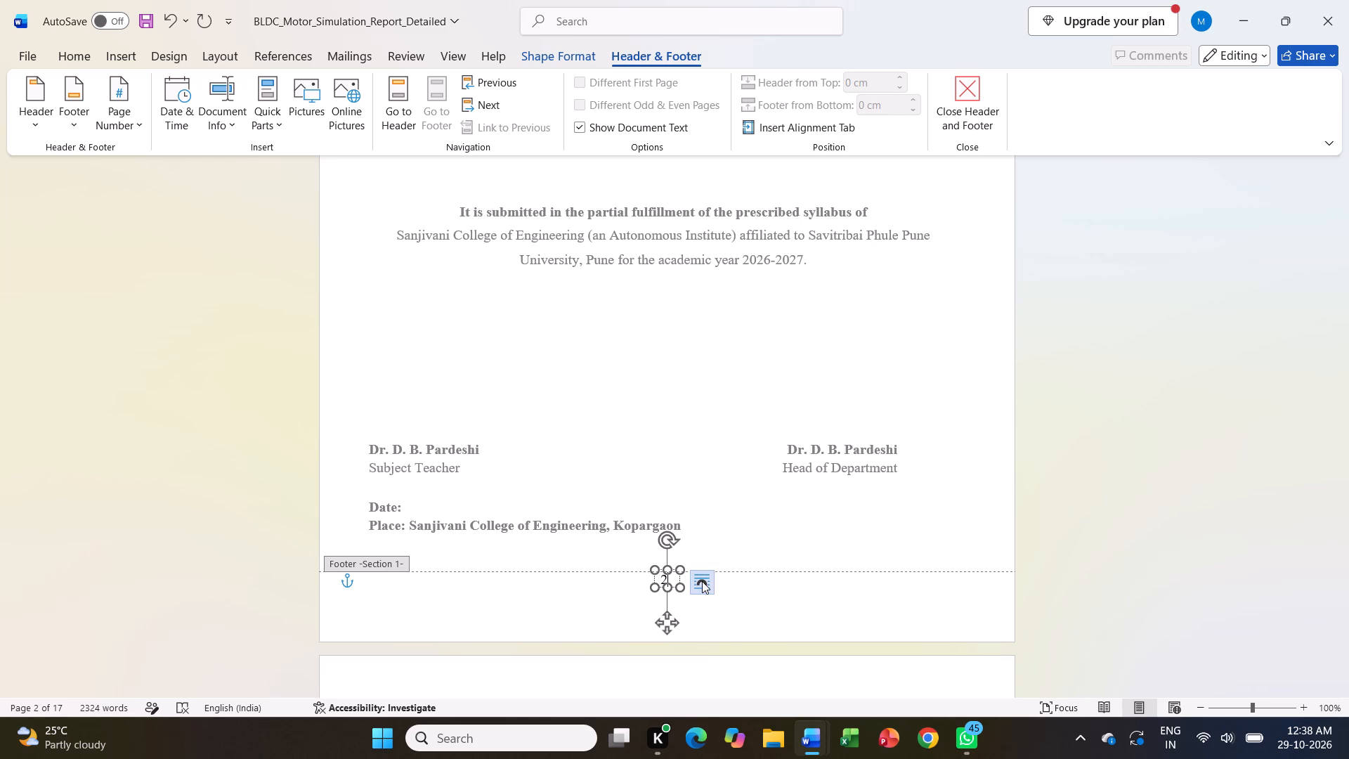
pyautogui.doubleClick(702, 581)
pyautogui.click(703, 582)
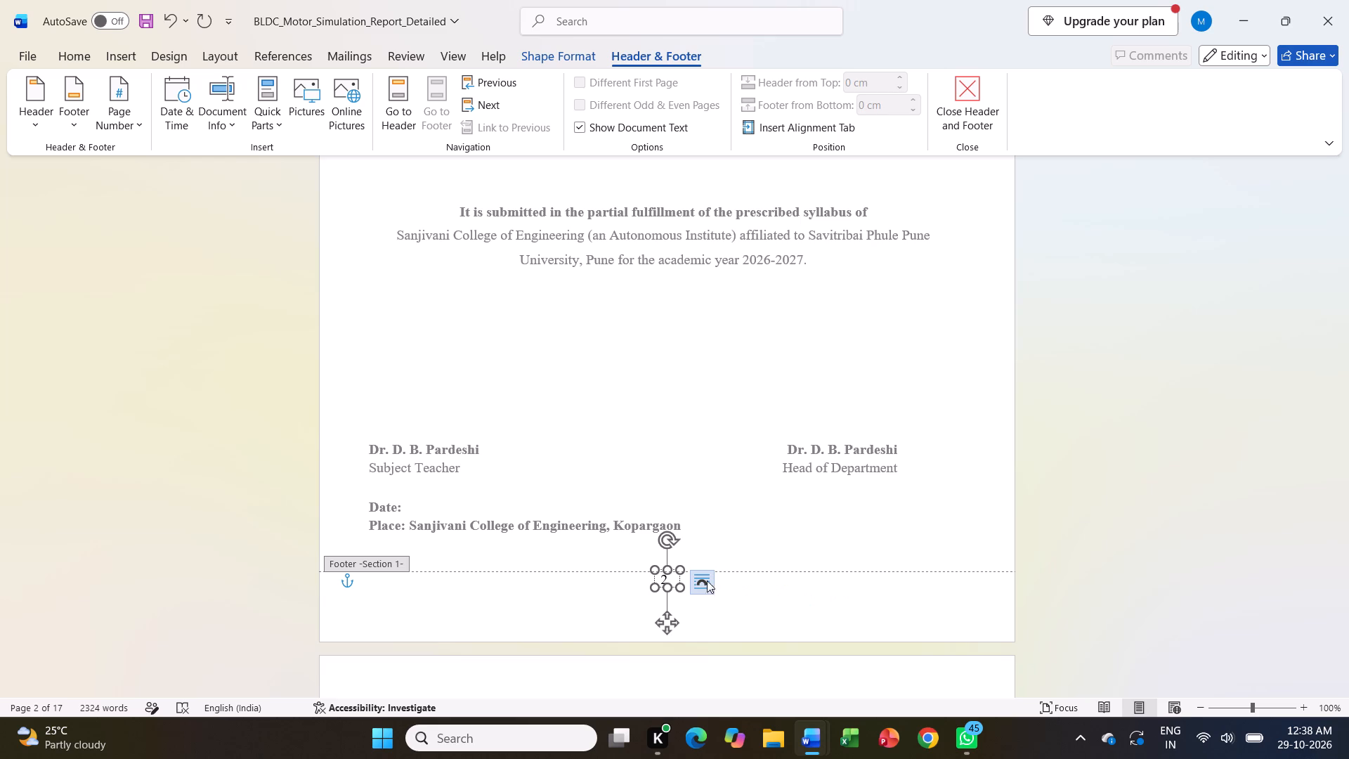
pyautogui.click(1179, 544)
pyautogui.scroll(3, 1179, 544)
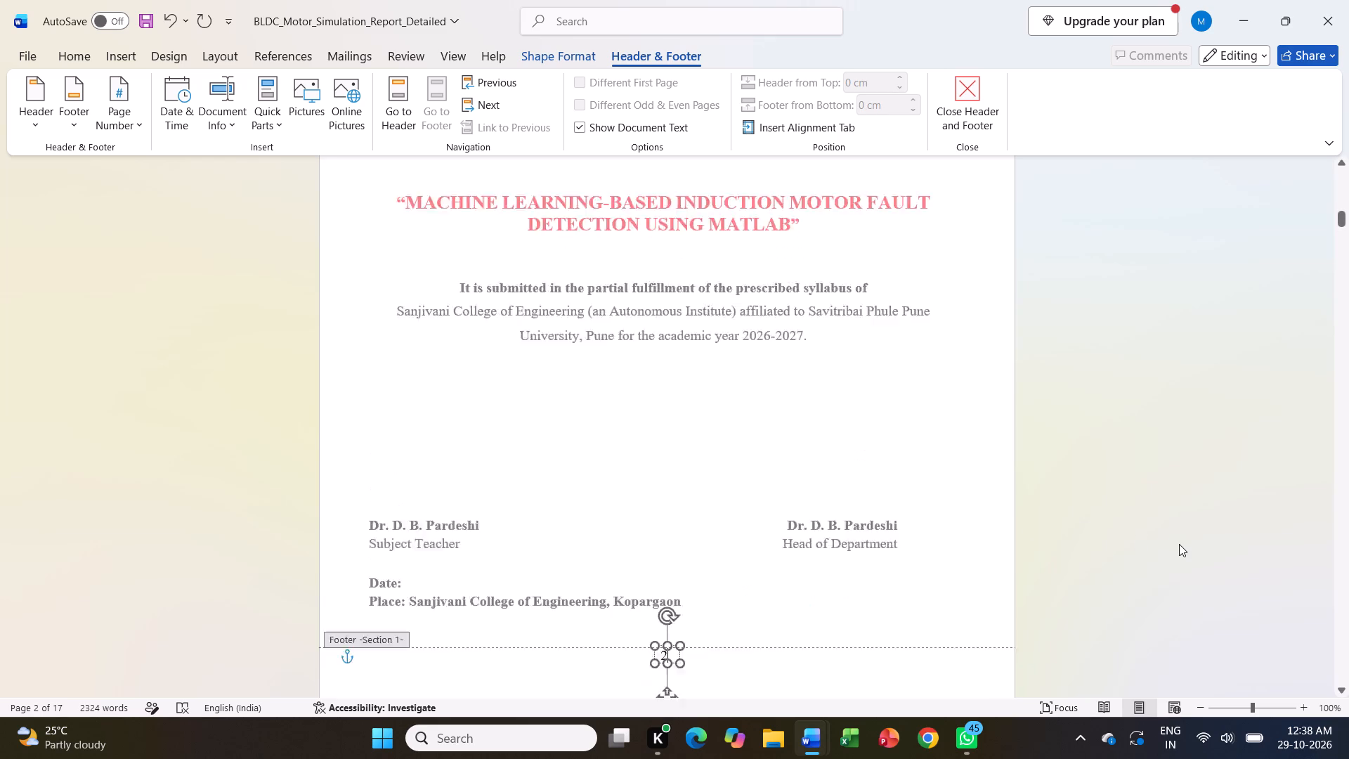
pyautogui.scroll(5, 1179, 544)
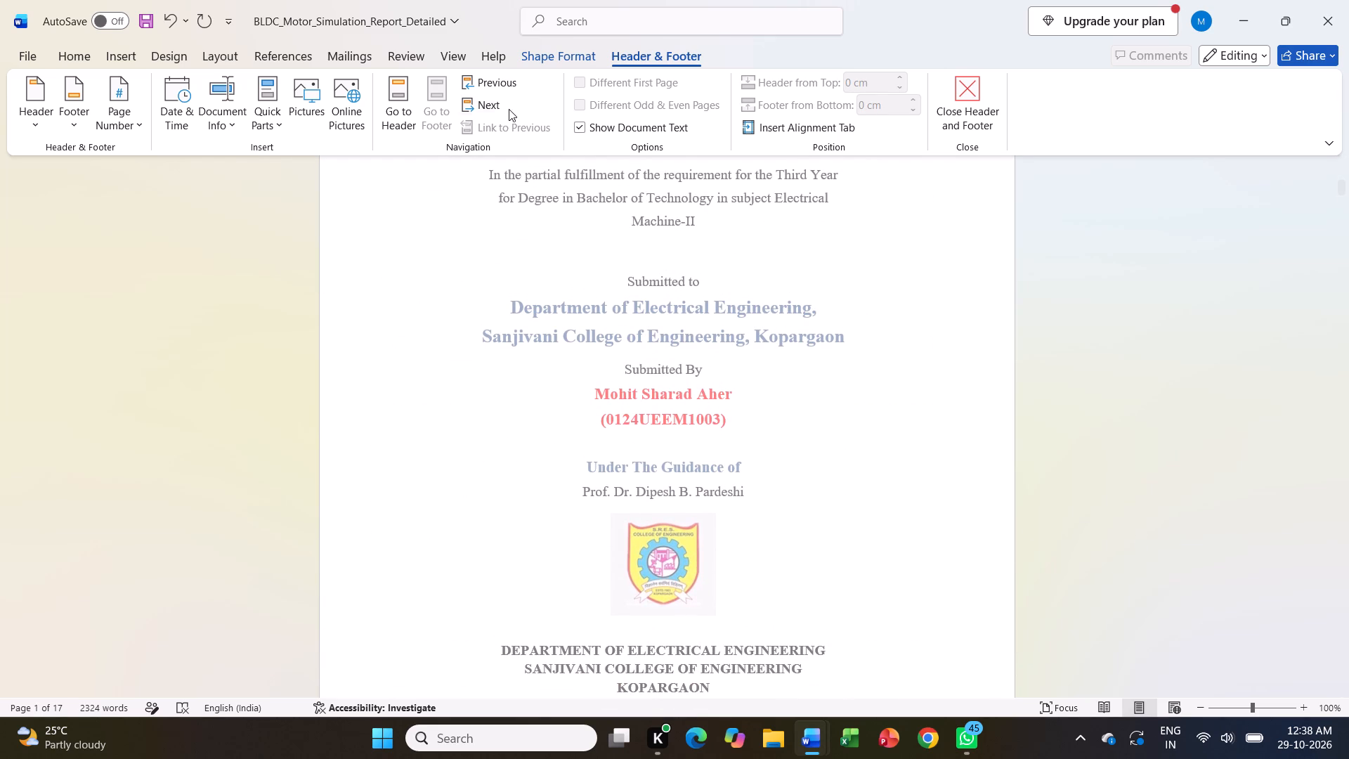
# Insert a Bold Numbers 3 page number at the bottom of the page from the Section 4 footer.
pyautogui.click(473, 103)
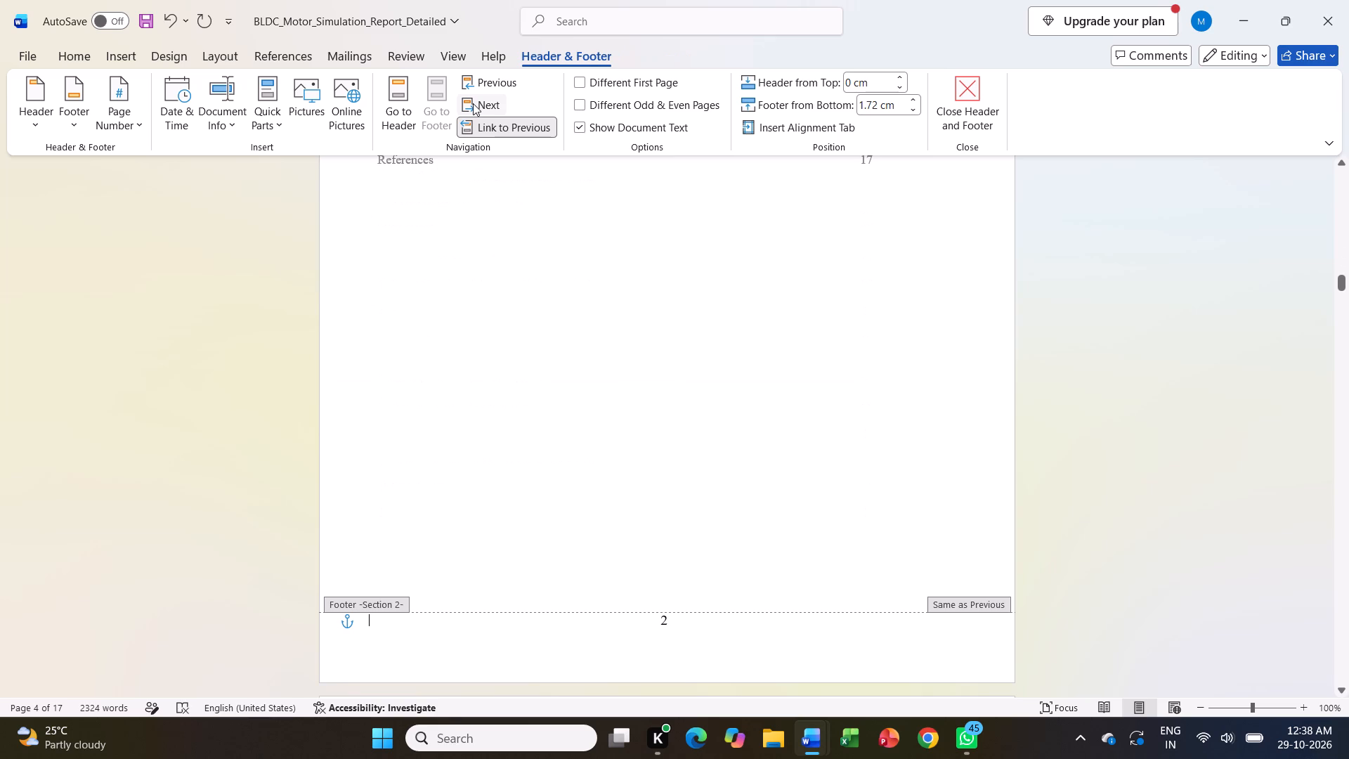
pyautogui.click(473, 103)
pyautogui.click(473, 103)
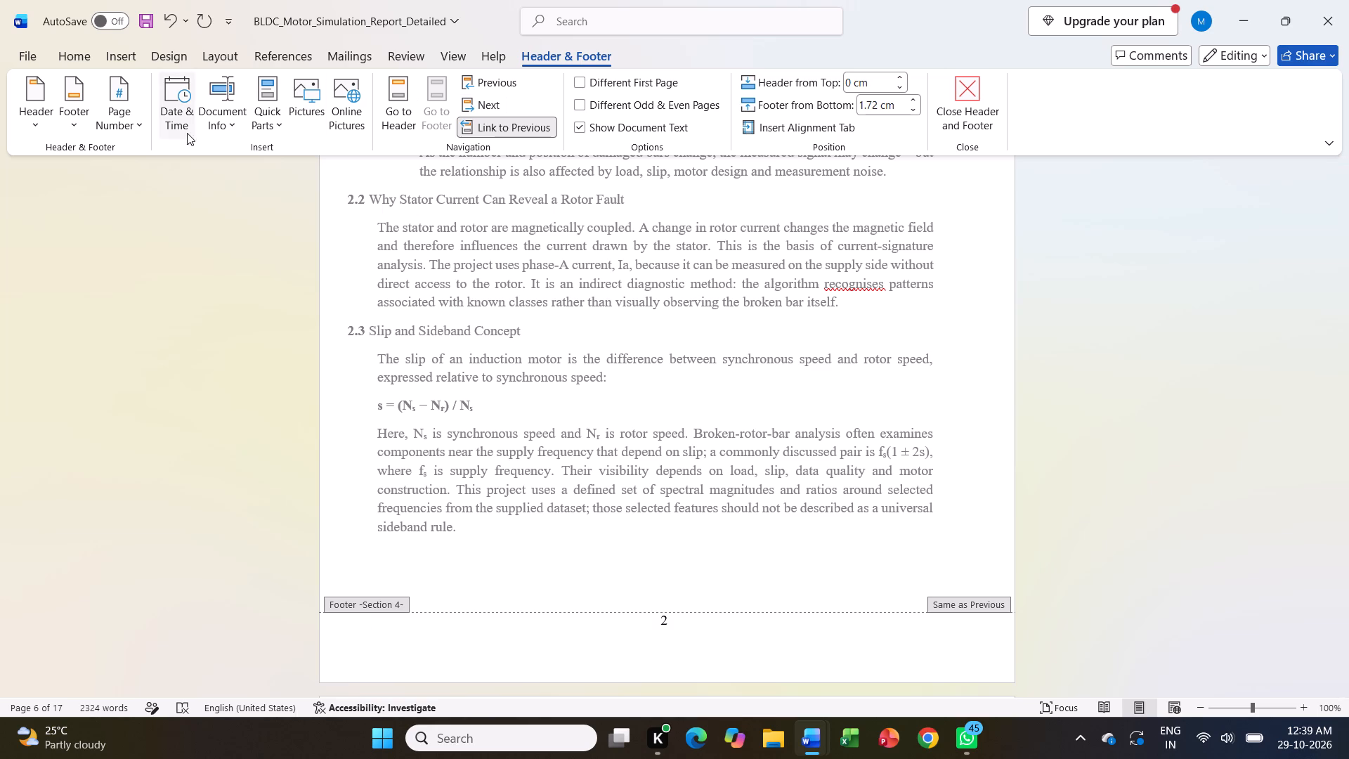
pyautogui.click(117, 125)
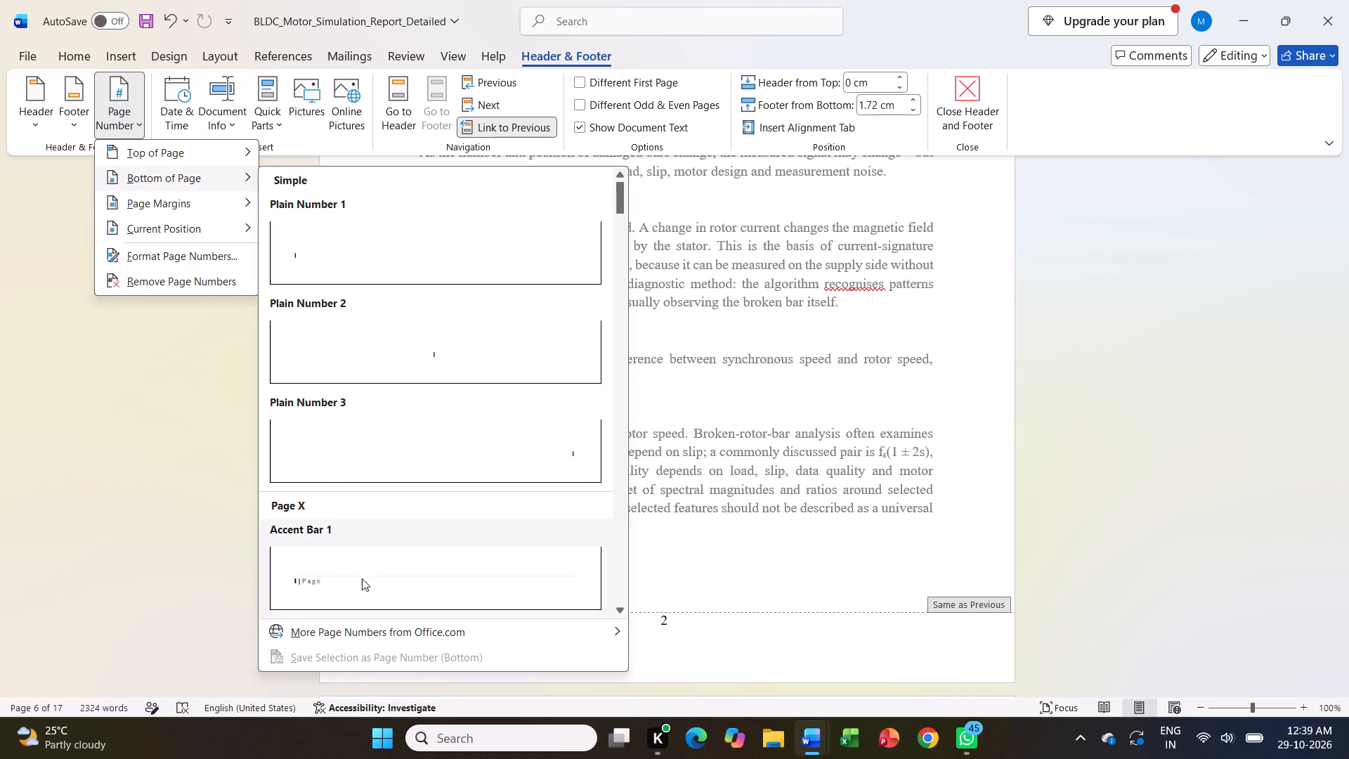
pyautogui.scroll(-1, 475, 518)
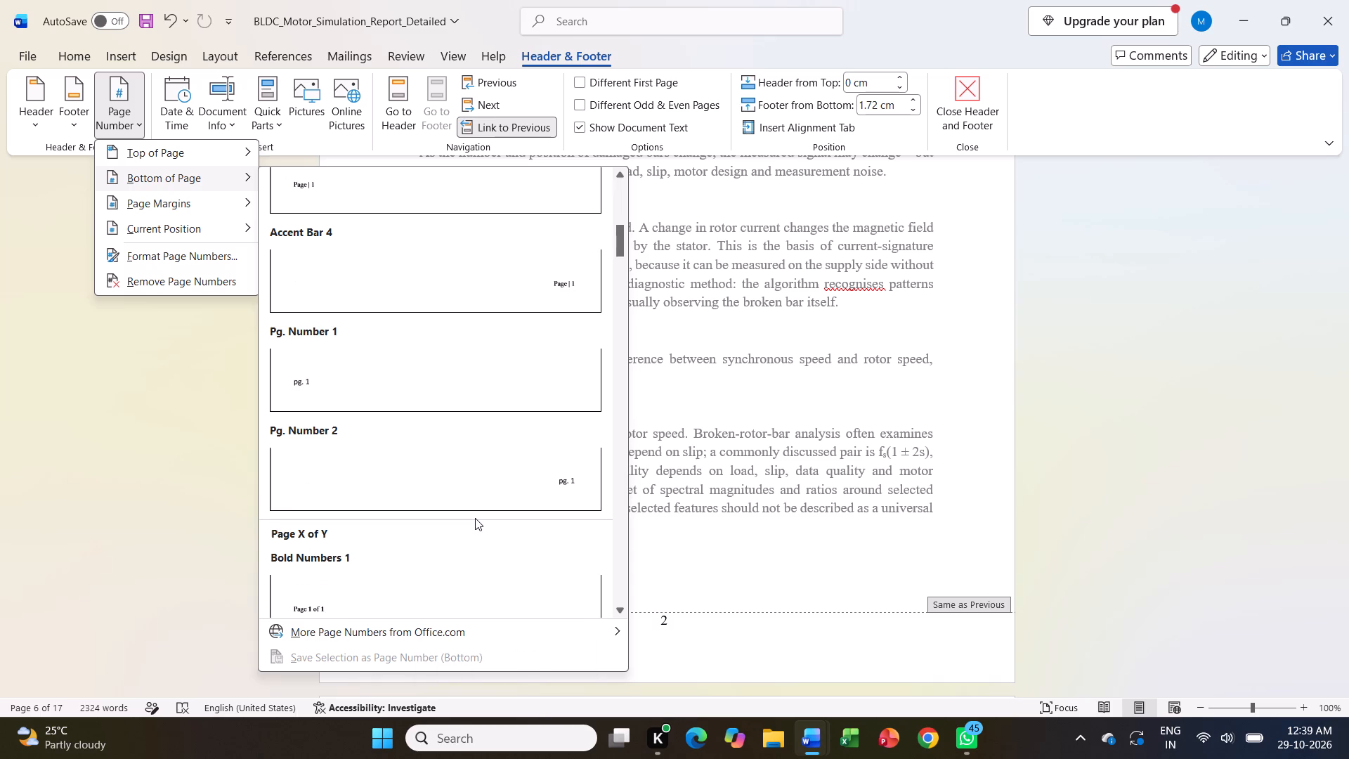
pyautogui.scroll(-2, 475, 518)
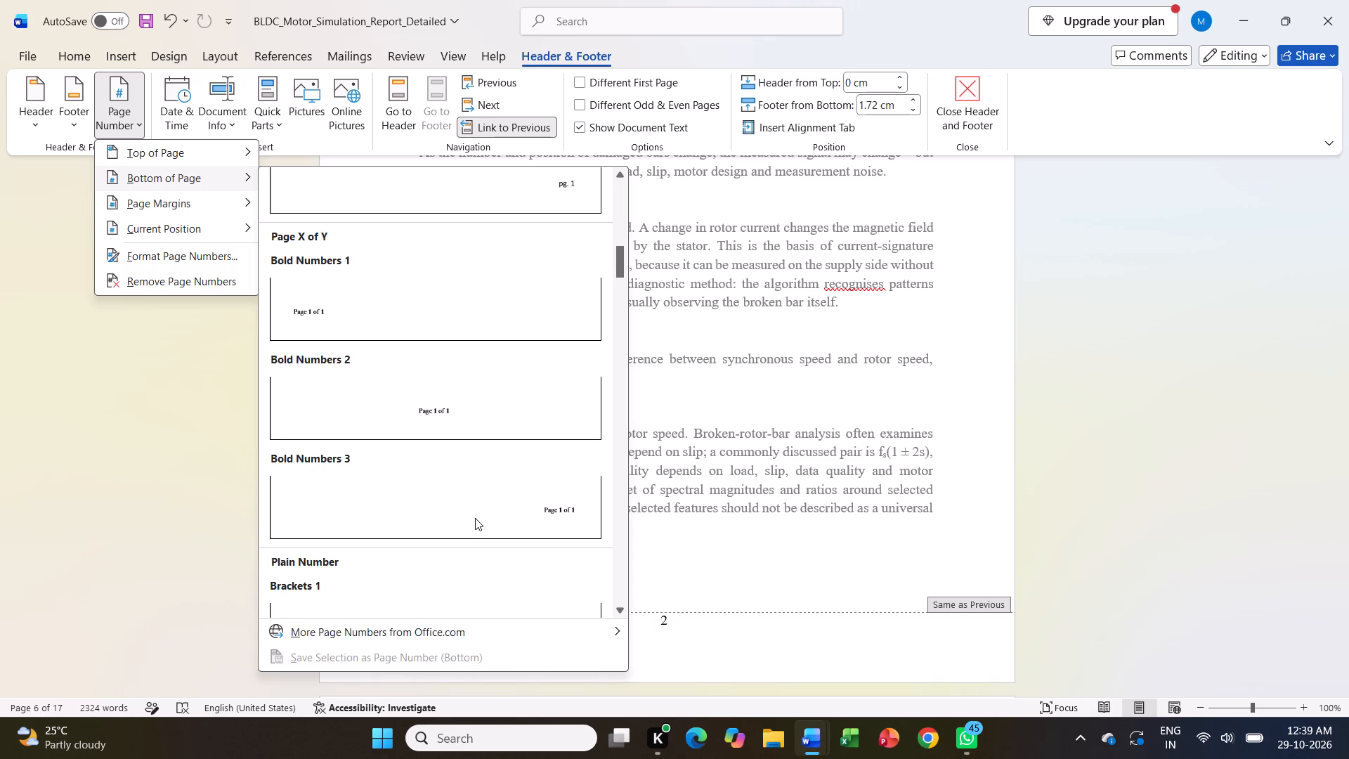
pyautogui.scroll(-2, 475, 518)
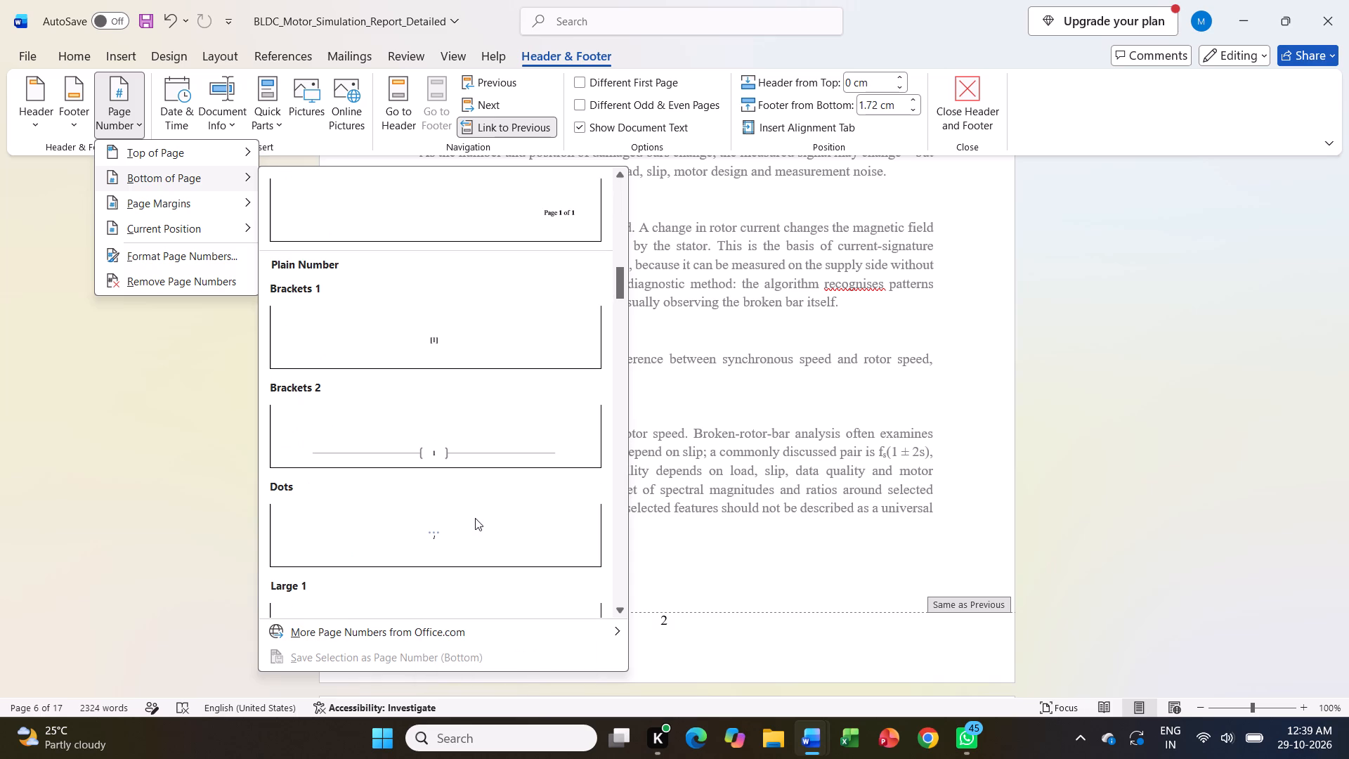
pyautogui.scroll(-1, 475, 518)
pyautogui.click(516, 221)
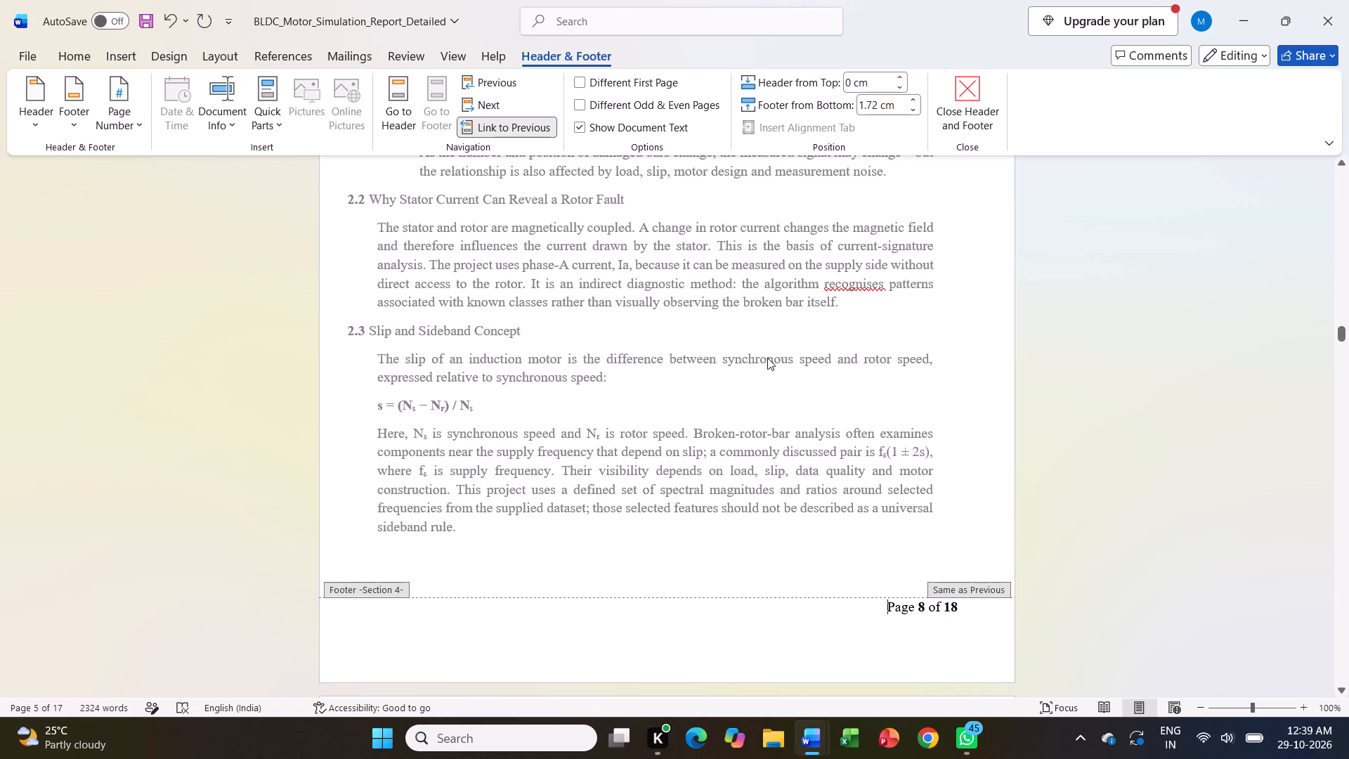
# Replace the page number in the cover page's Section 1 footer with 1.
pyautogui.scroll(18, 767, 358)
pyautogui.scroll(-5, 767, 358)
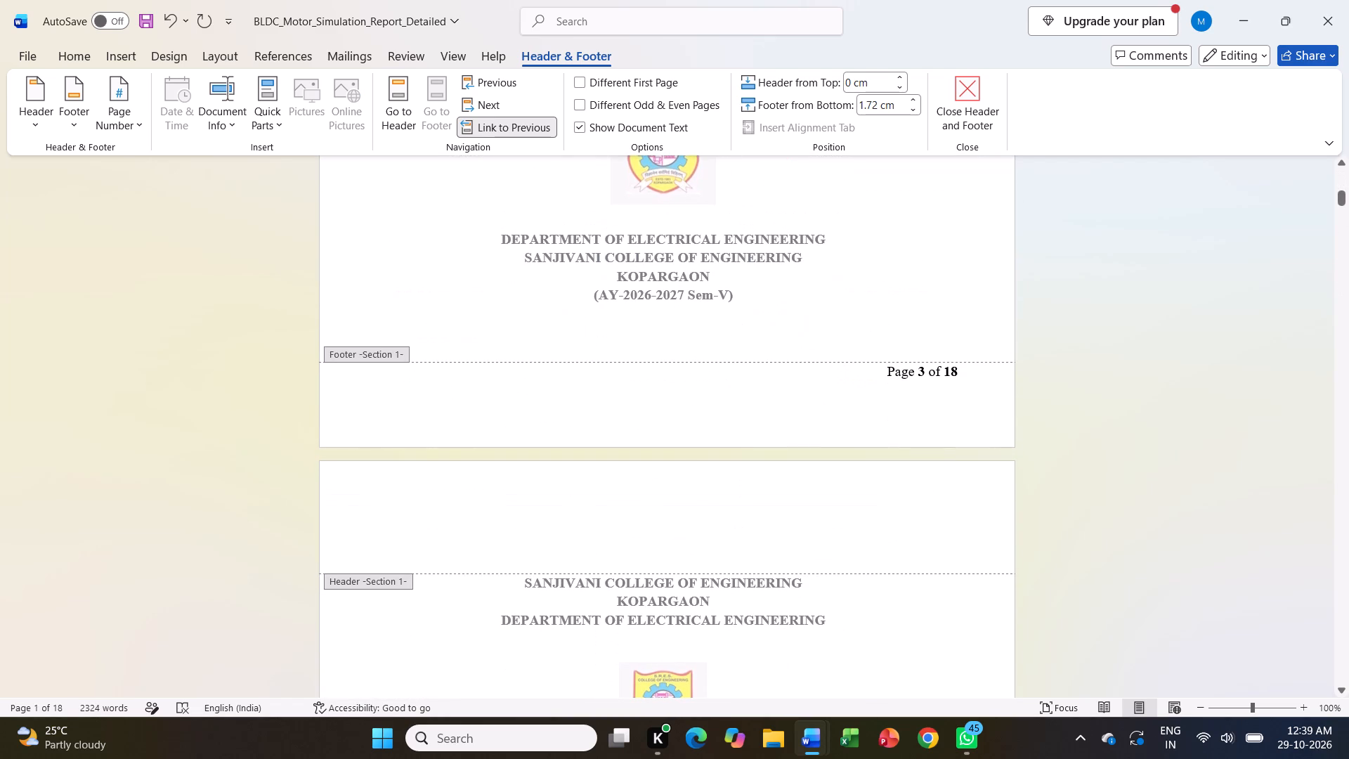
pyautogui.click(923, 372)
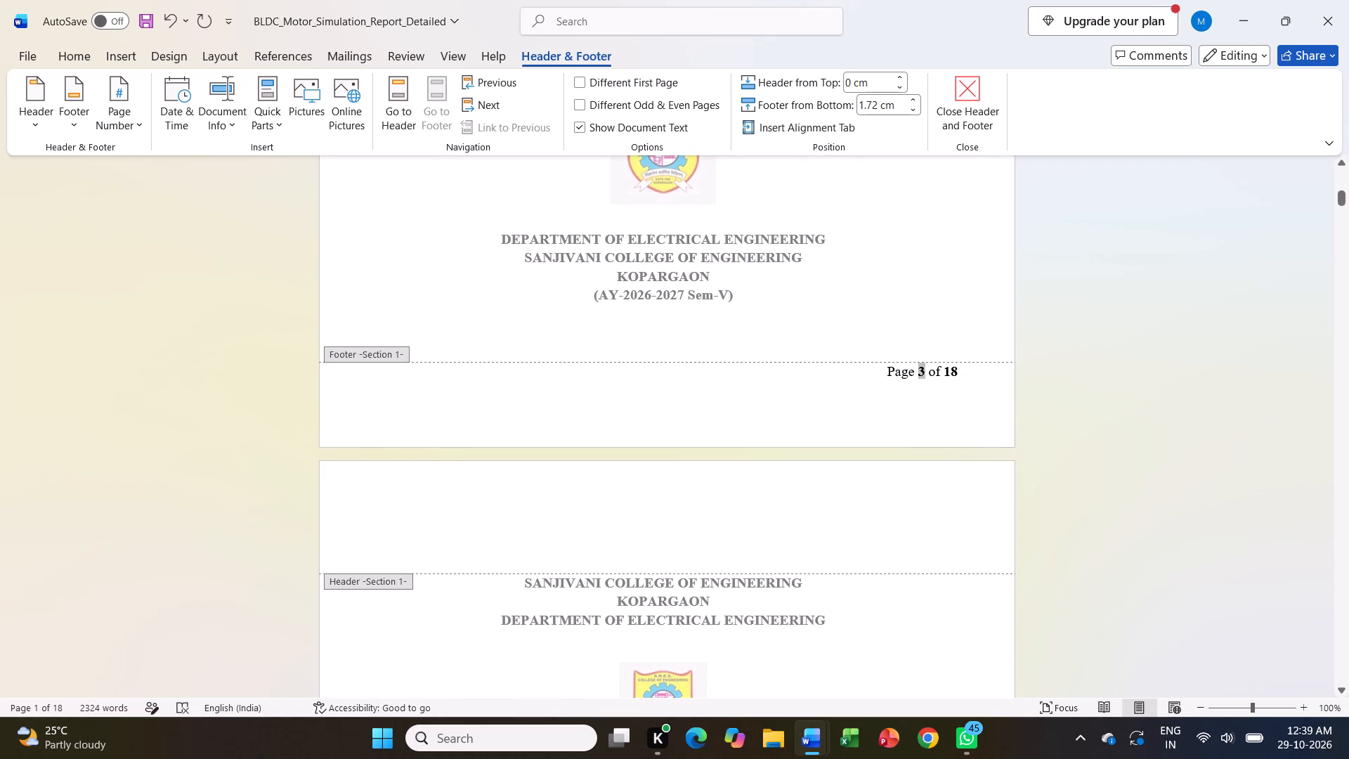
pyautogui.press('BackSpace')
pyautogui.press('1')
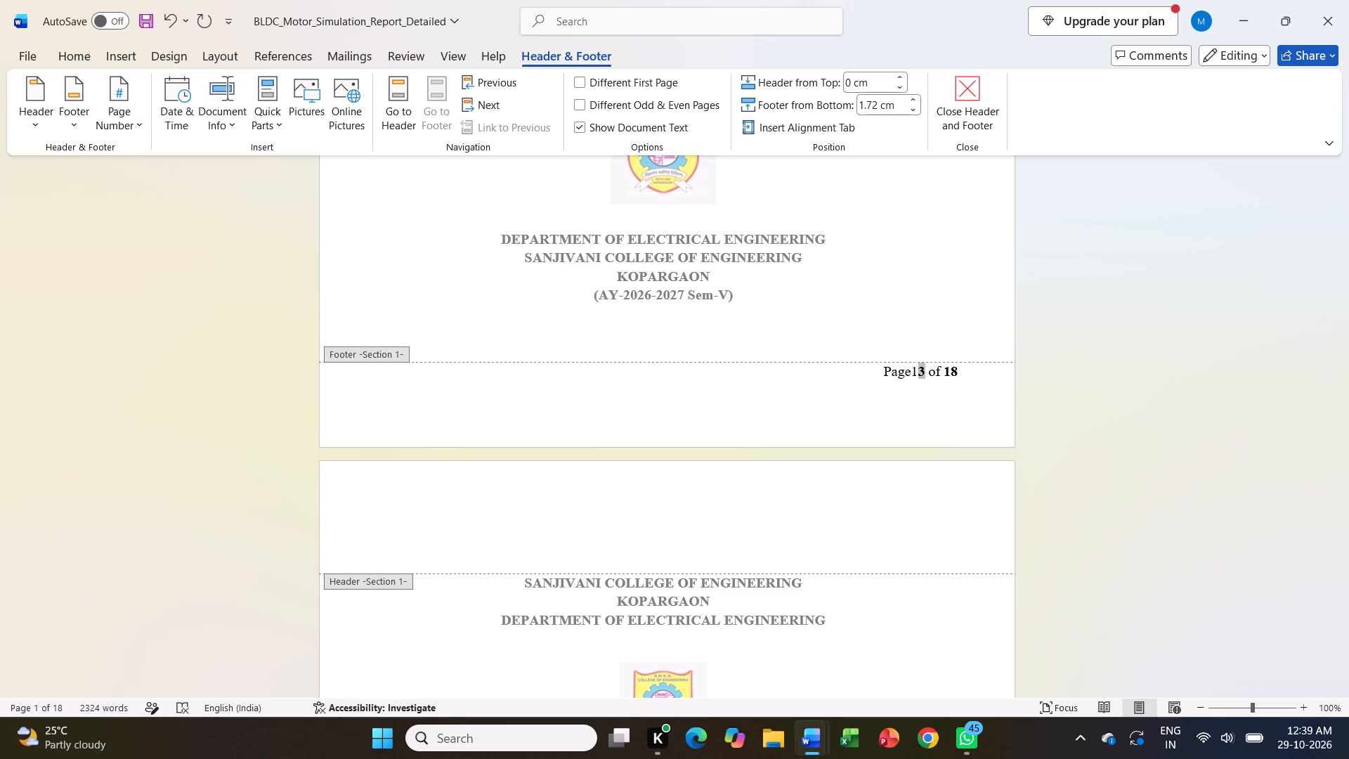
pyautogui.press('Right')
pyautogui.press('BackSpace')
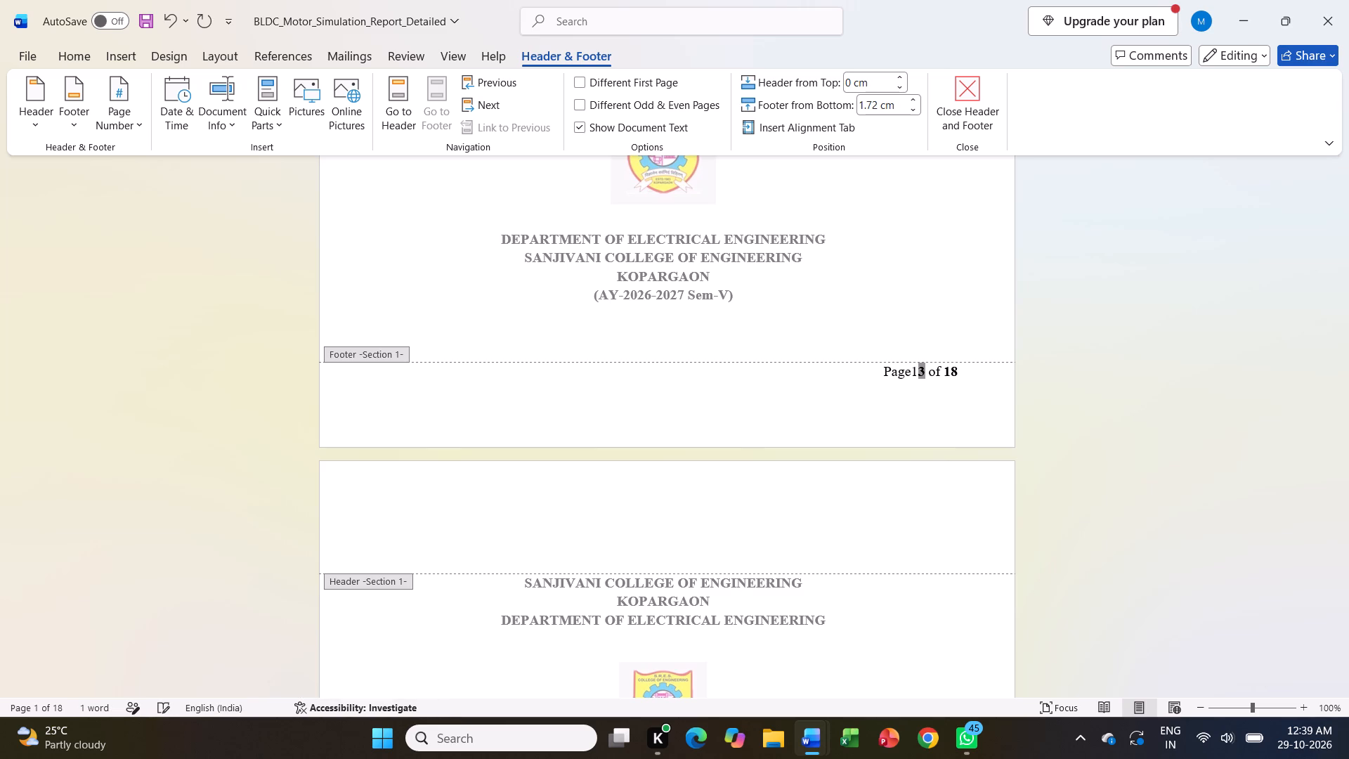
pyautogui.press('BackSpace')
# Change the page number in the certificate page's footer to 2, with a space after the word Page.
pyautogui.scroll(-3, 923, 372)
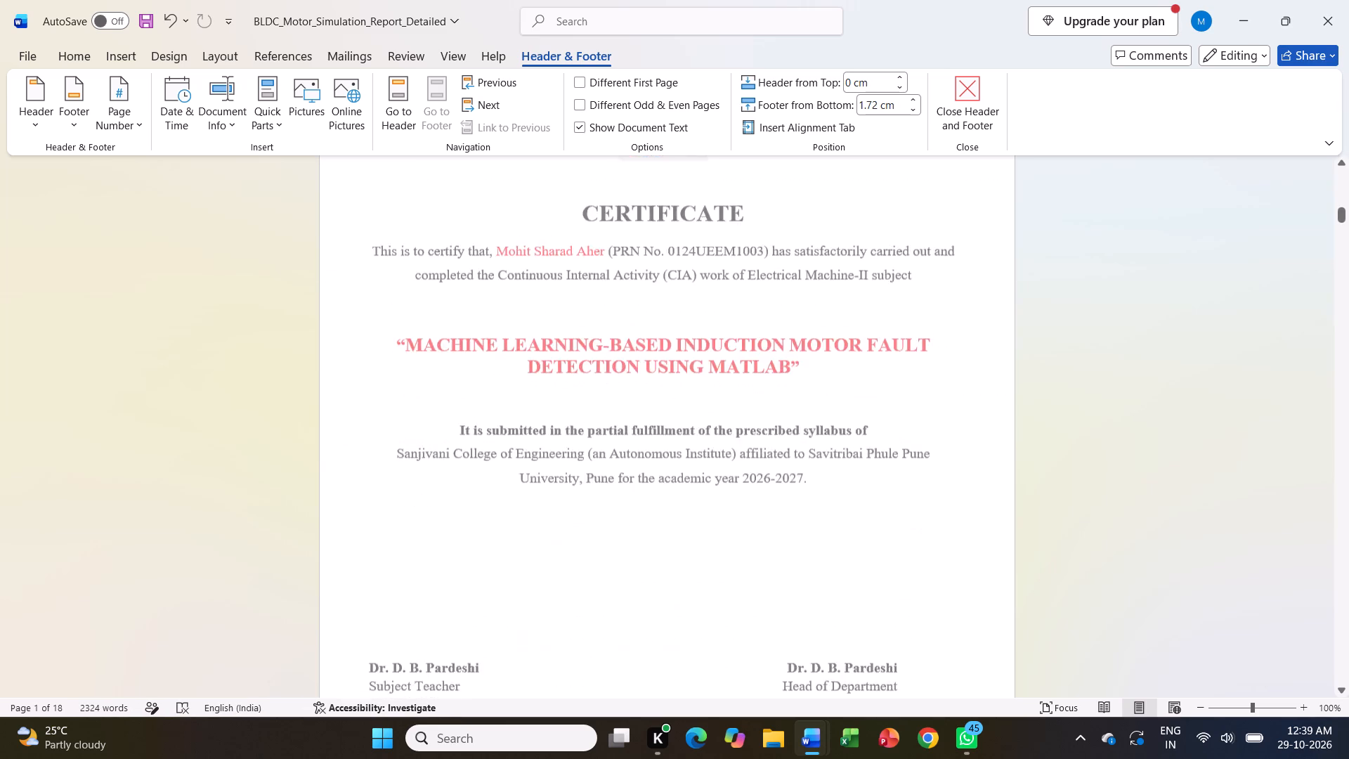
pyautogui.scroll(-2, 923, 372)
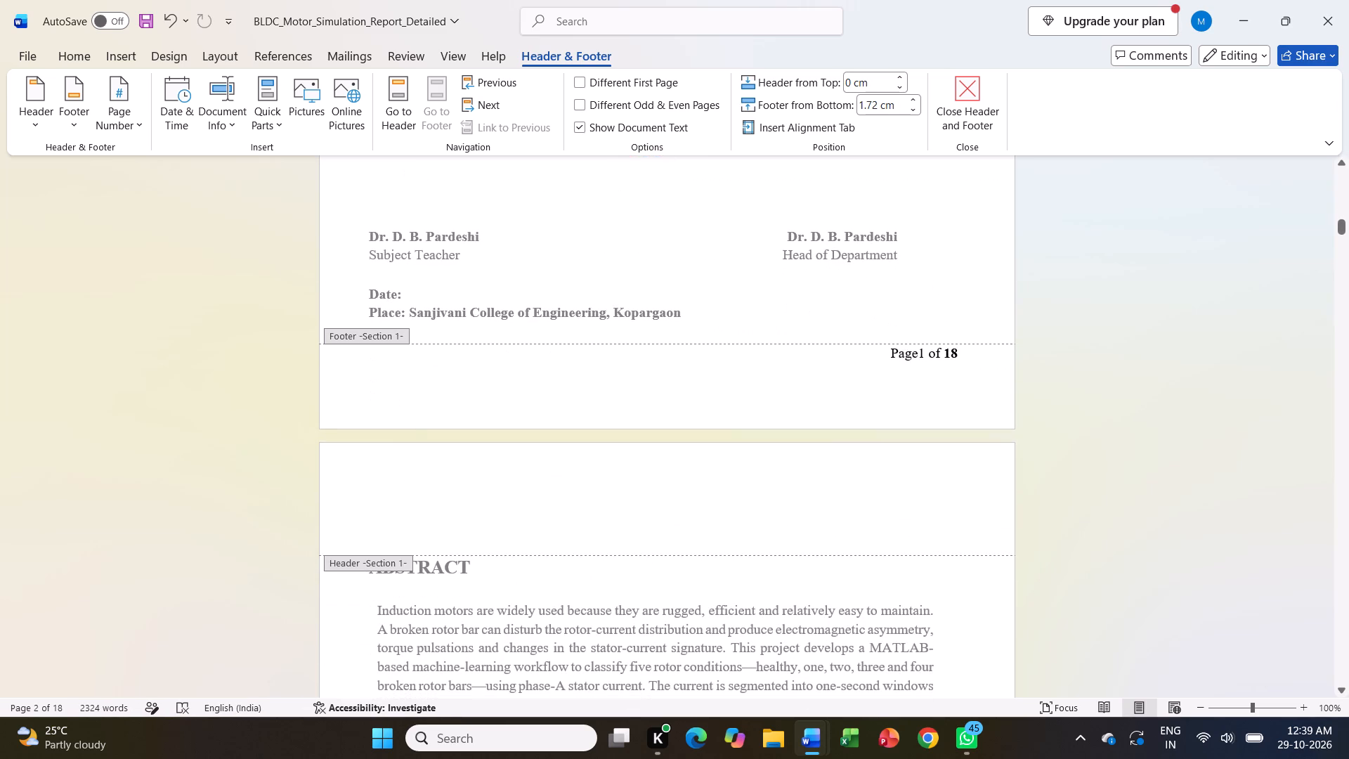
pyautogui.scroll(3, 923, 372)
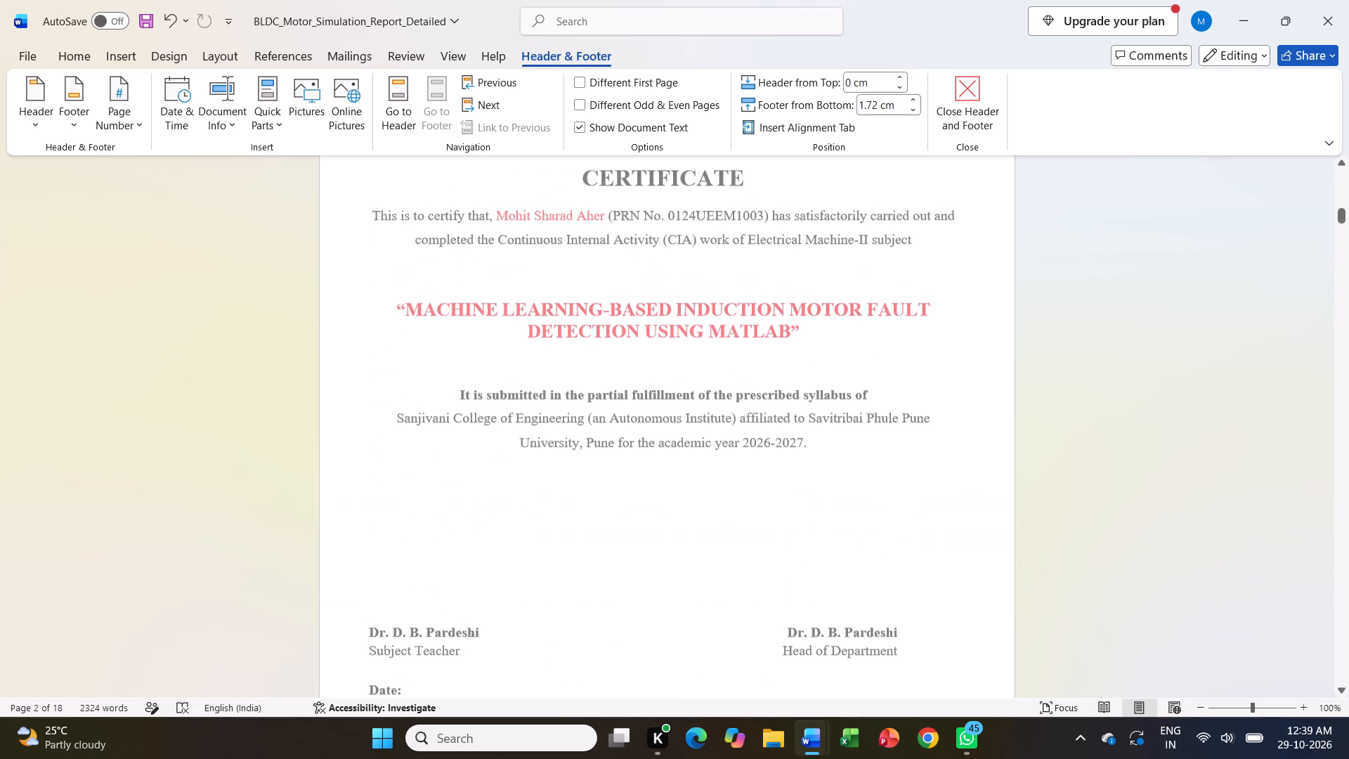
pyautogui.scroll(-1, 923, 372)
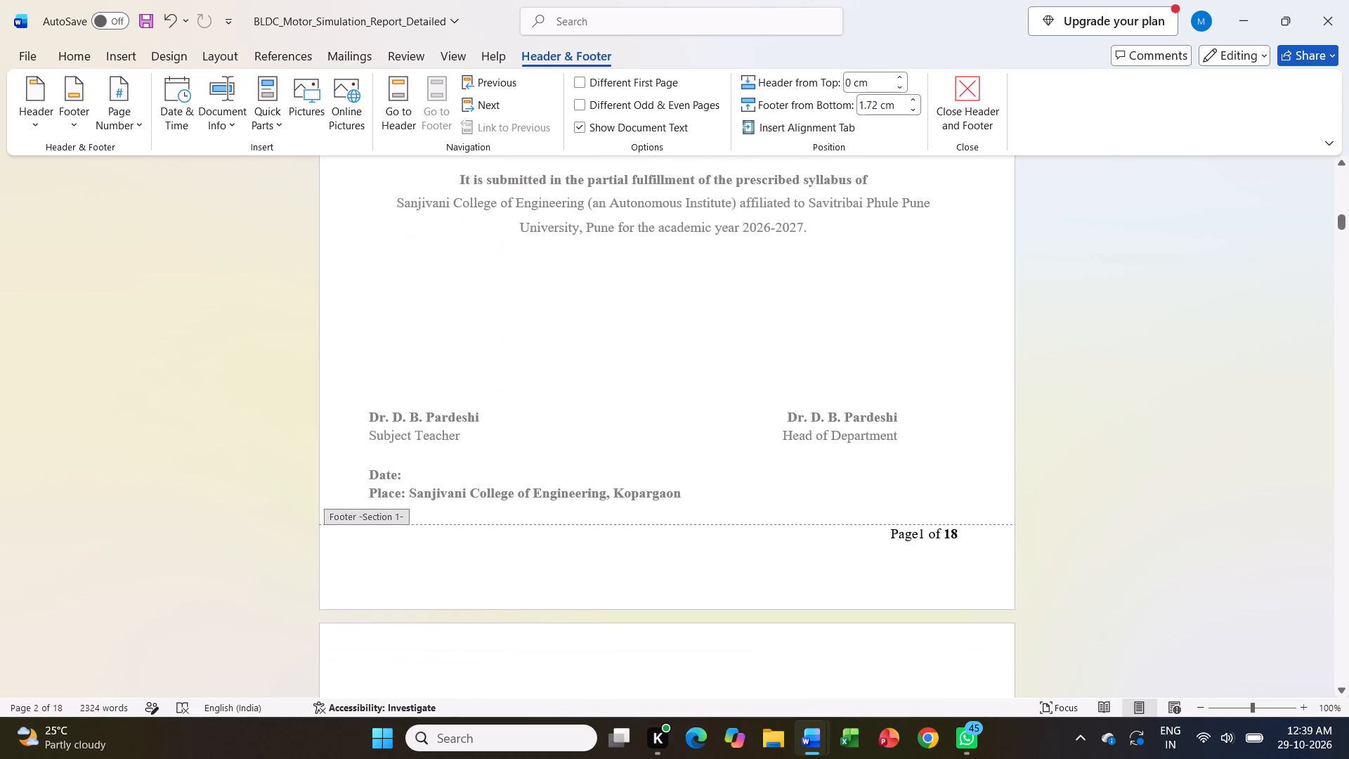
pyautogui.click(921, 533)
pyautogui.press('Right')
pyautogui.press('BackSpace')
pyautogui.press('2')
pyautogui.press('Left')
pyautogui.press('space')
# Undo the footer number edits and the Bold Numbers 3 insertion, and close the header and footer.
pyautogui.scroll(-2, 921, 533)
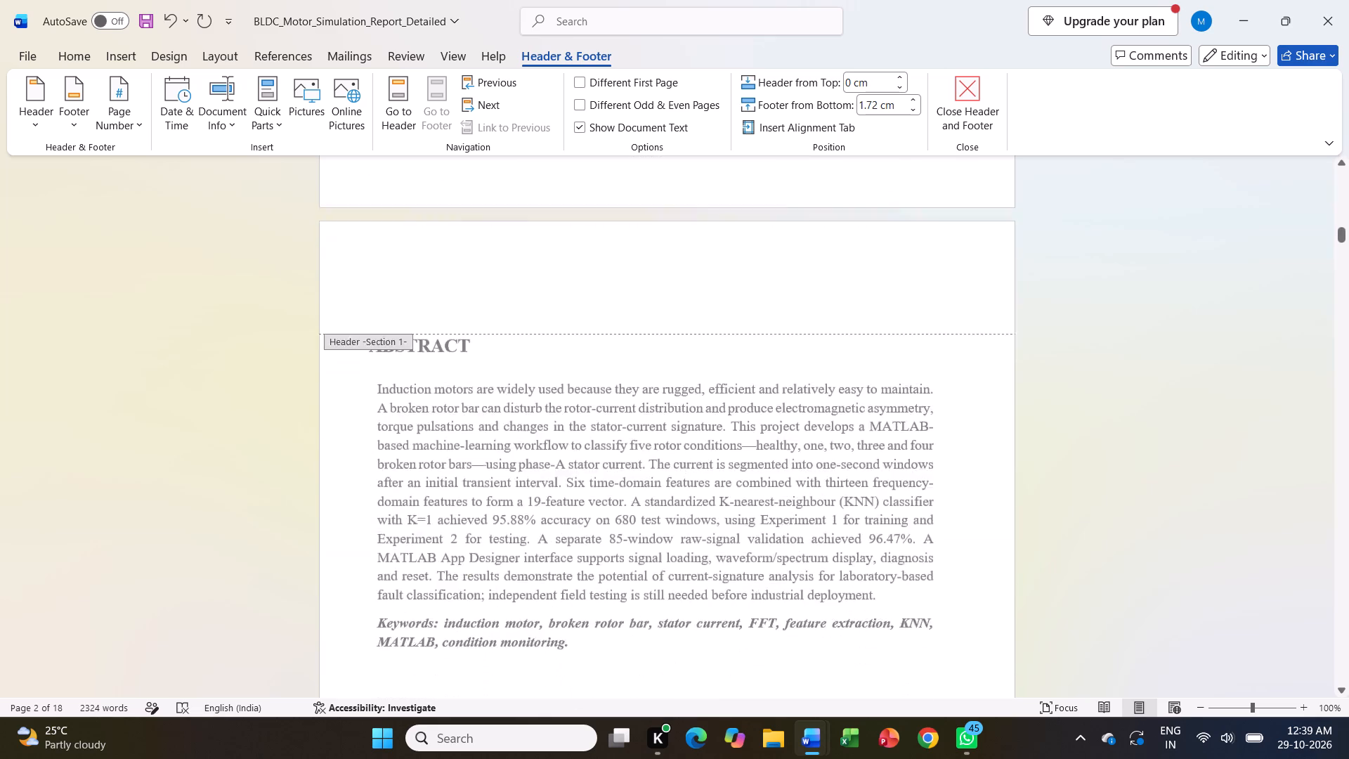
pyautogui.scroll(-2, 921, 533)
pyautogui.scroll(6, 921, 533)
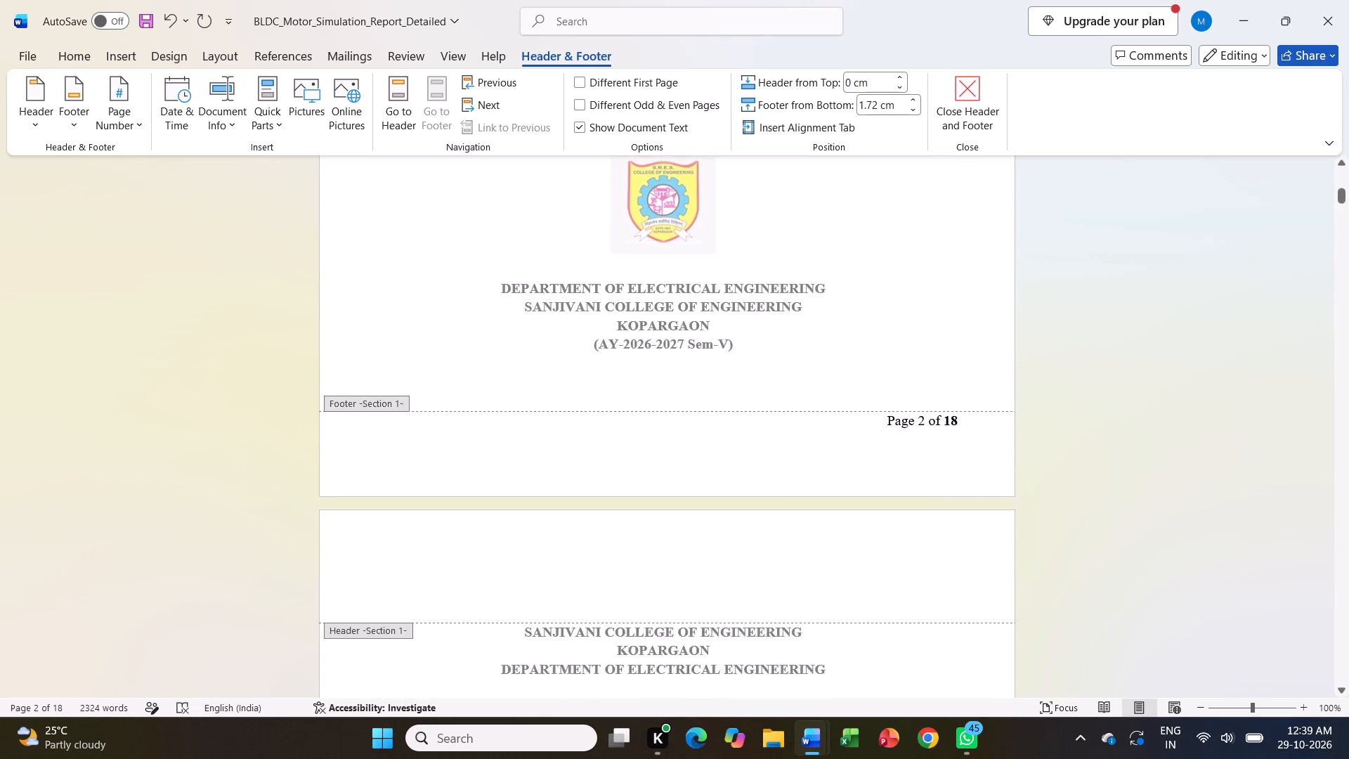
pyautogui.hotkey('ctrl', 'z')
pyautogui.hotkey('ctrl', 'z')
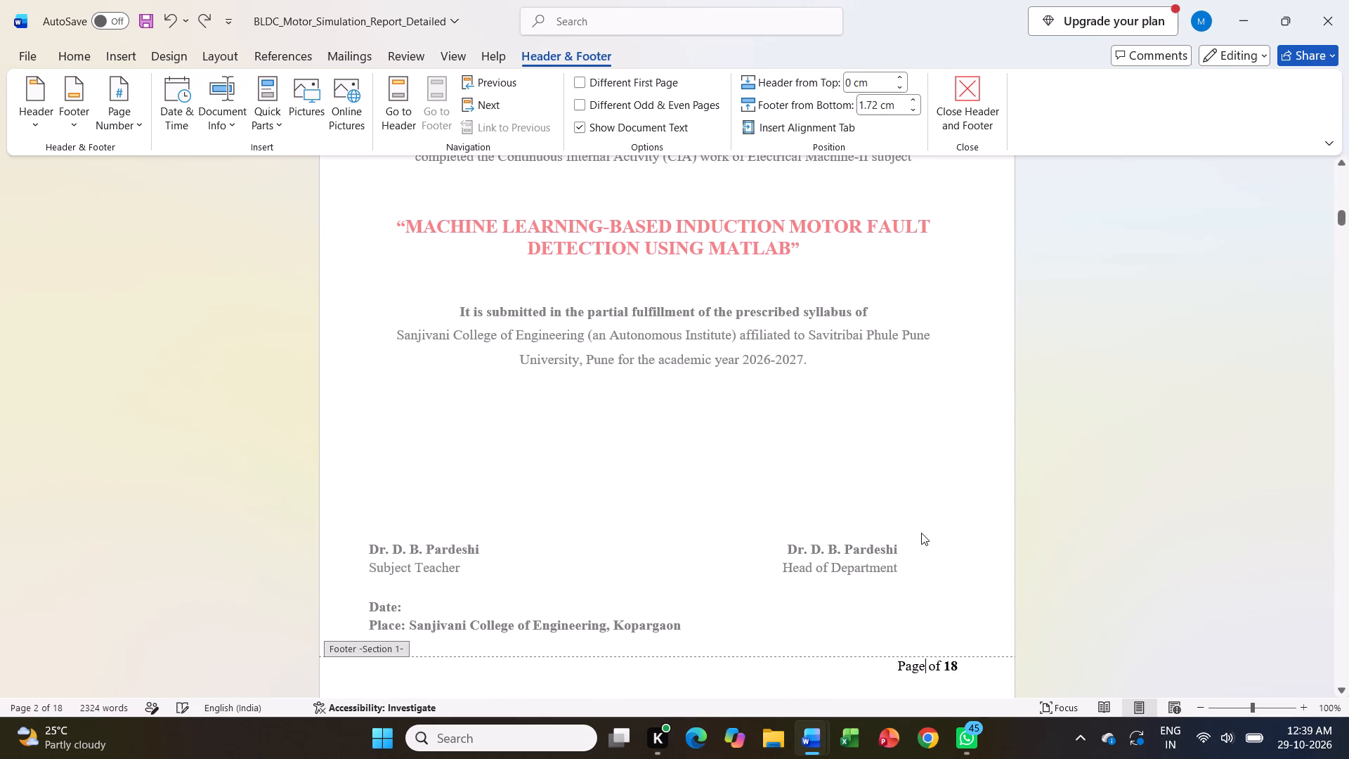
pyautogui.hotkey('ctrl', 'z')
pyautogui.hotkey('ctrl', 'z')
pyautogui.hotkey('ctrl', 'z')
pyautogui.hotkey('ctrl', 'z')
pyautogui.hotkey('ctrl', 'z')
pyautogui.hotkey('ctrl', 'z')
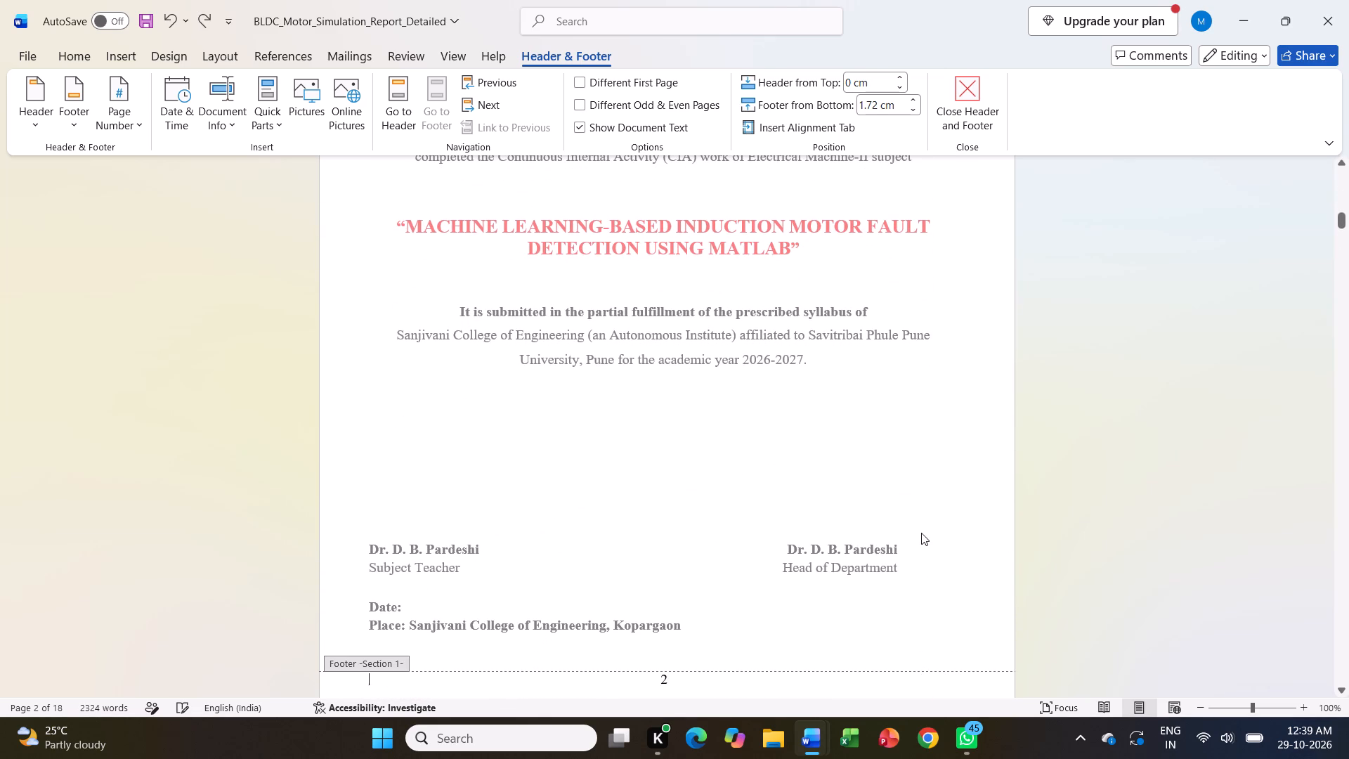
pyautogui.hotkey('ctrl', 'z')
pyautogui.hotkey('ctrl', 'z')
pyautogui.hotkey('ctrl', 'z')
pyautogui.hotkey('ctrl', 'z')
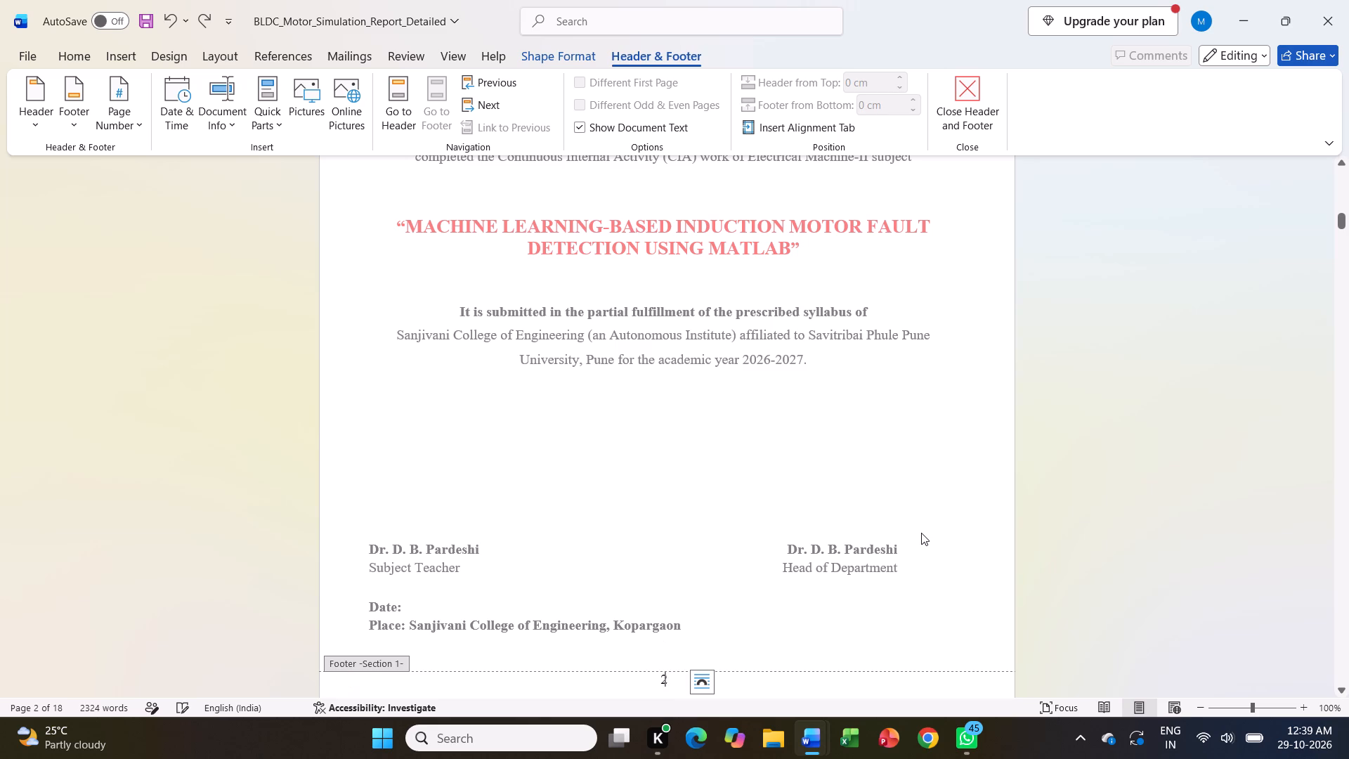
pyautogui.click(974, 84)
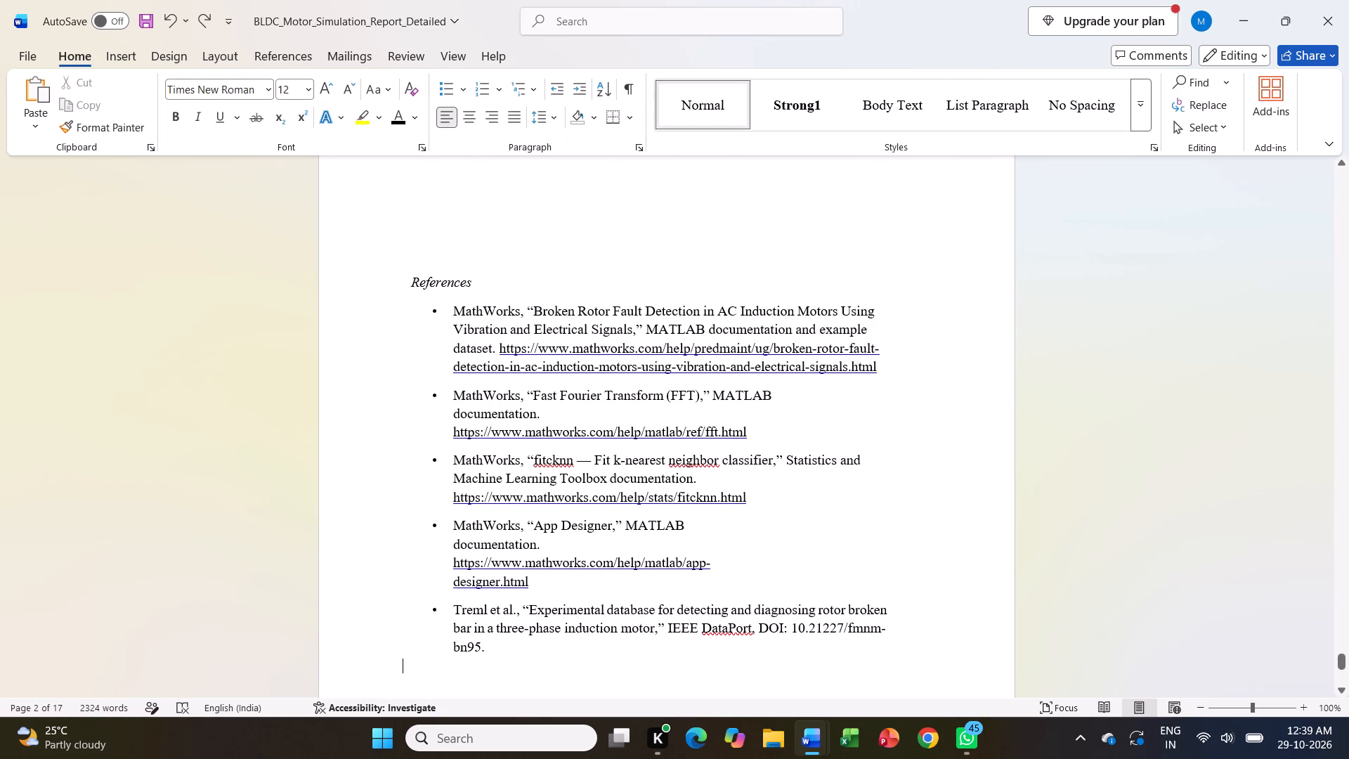
# Remove the page numbers from the document.
pyautogui.click(131, 62)
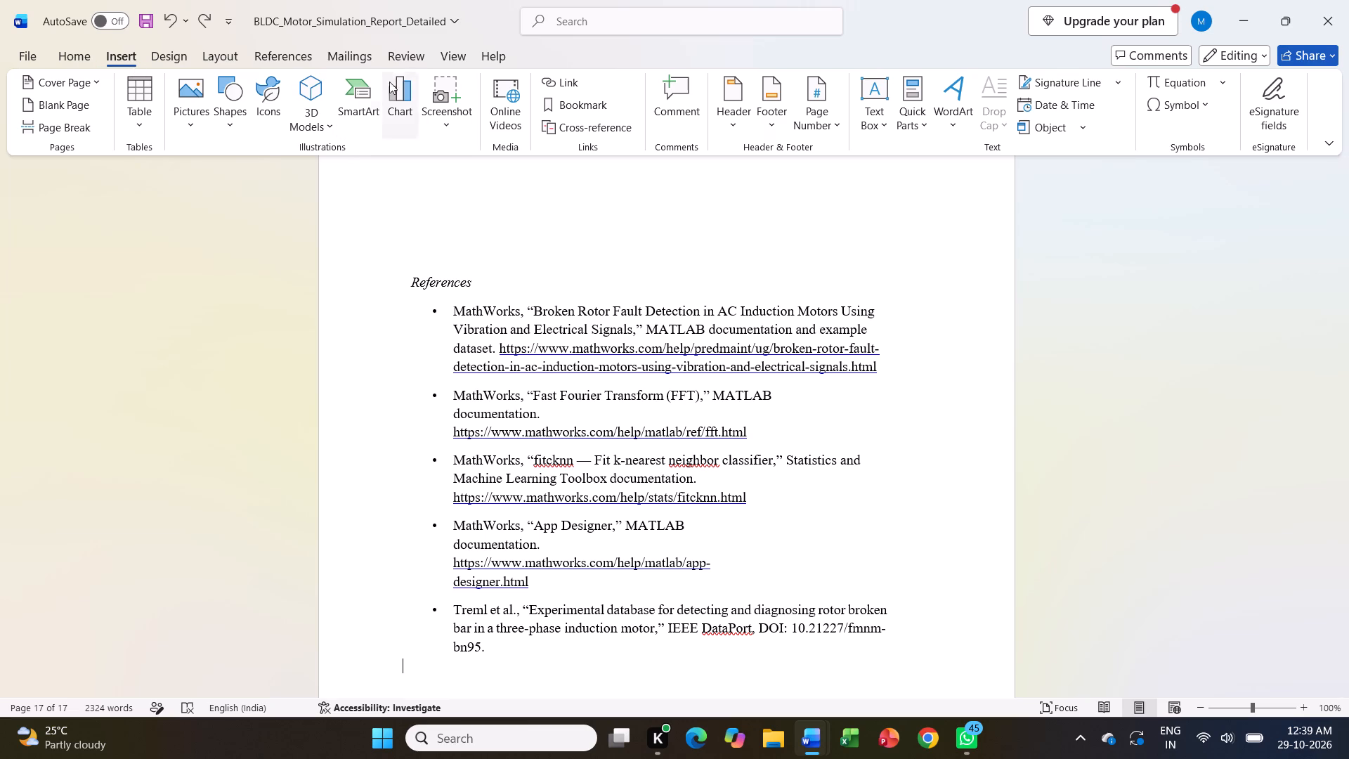
pyautogui.click(820, 122)
pyautogui.click(879, 283)
# Check the page footers throughout the report for remaining page numbers, from the References page to the cover, Abstract, INDEX and Introduction pages.
pyautogui.click(1135, 404)
pyautogui.scroll(1, 1135, 404)
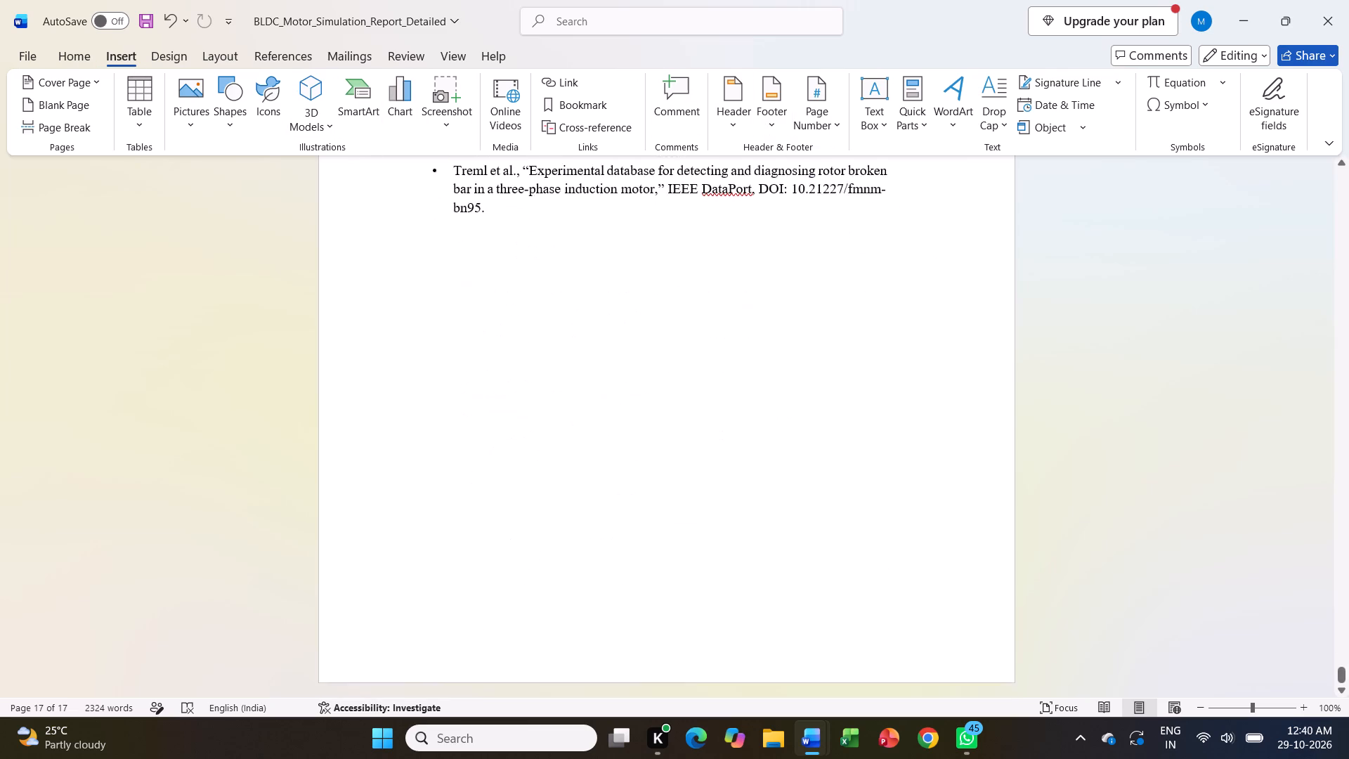
pyautogui.scroll(3, 1135, 404)
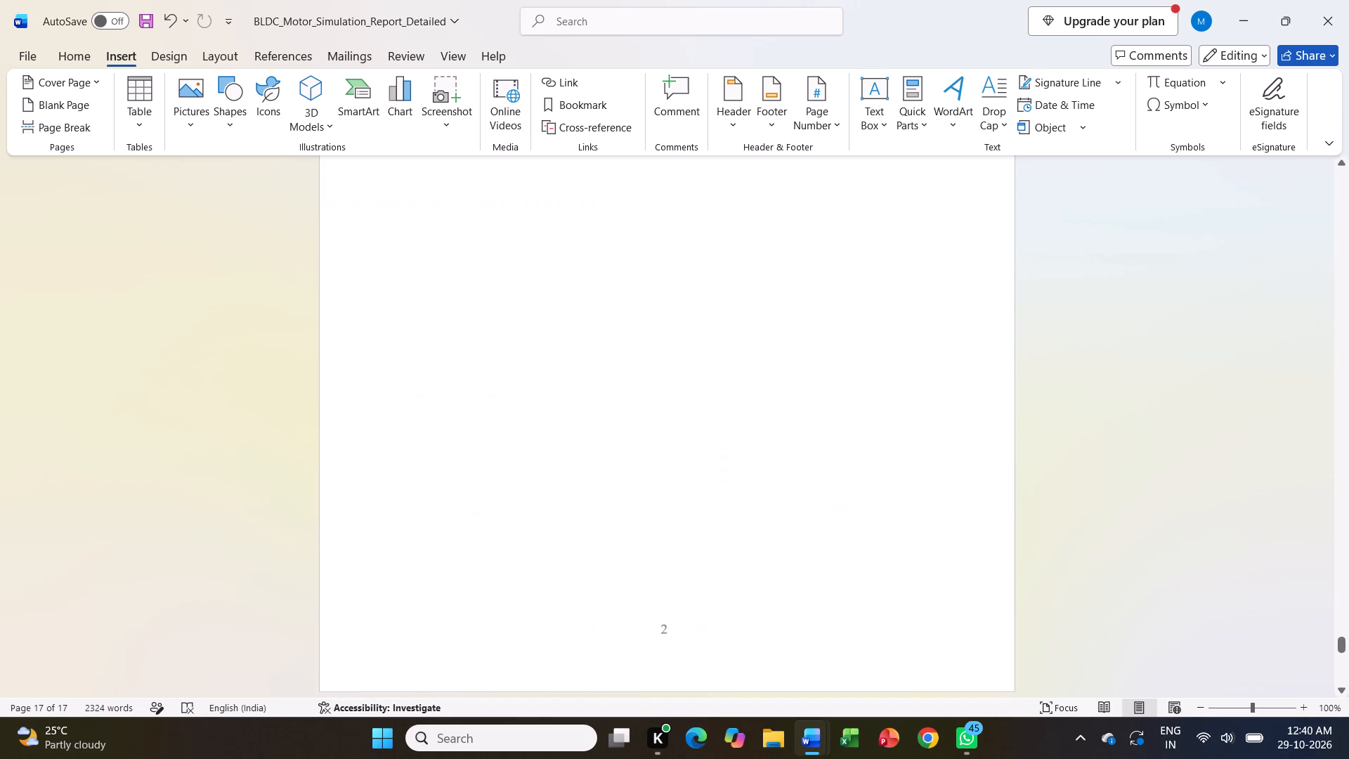
pyautogui.scroll(6, 1135, 404)
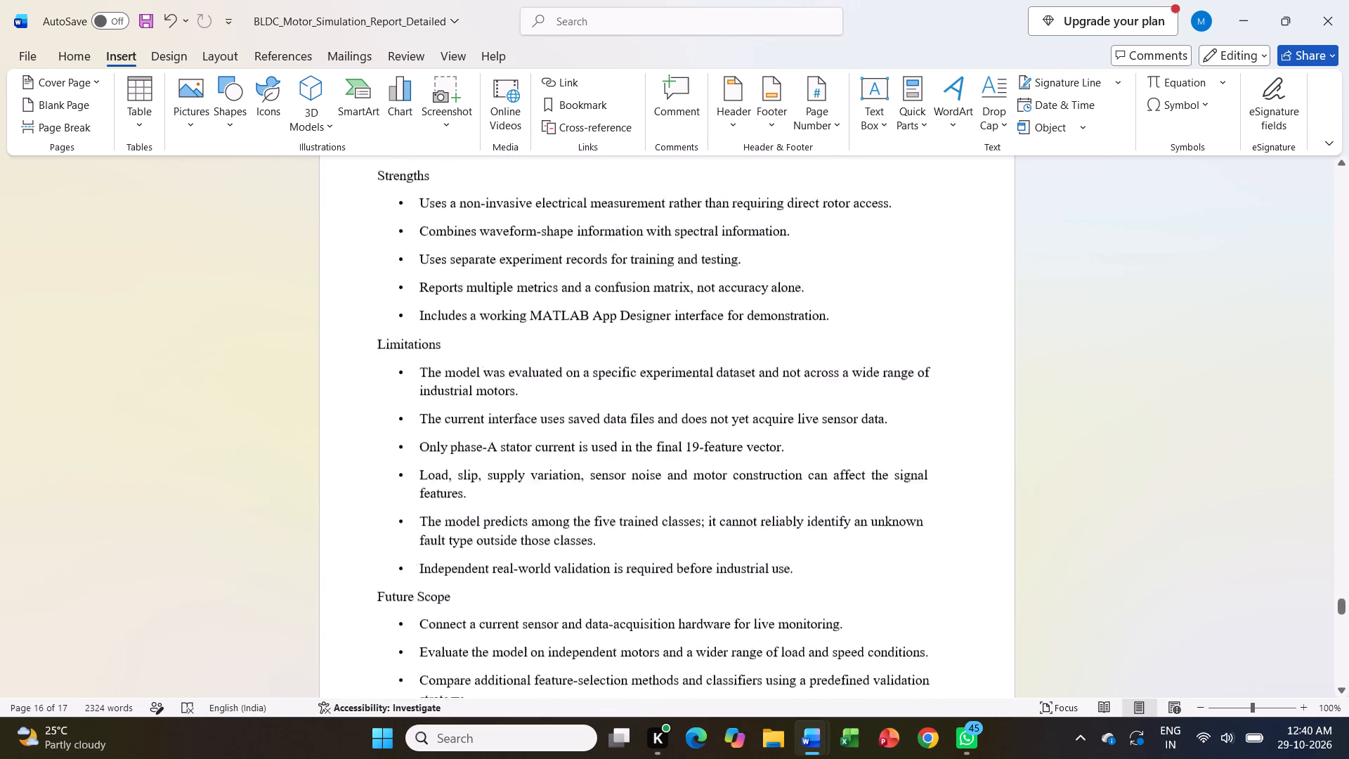
pyautogui.scroll(1, 1135, 404)
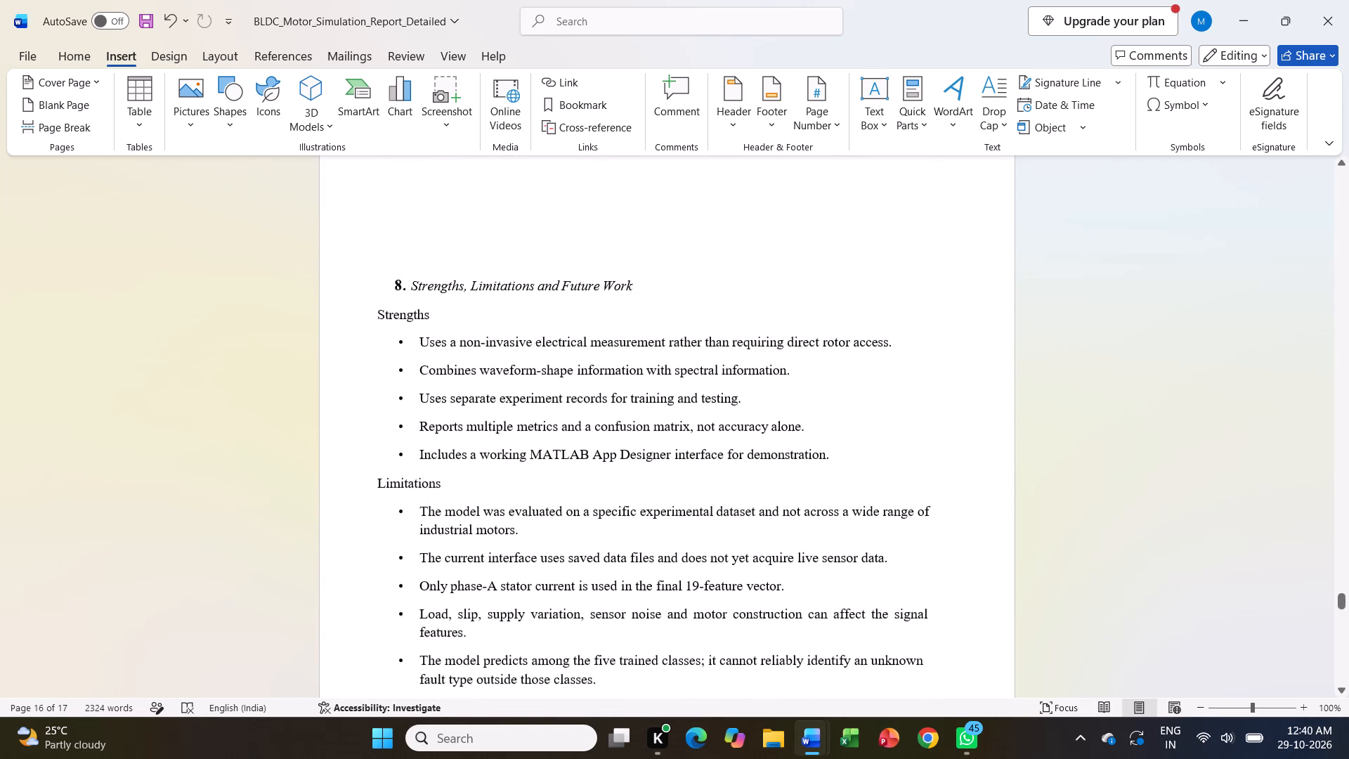
pyautogui.scroll(16, 1135, 404)
pyautogui.scroll(14, 1135, 404)
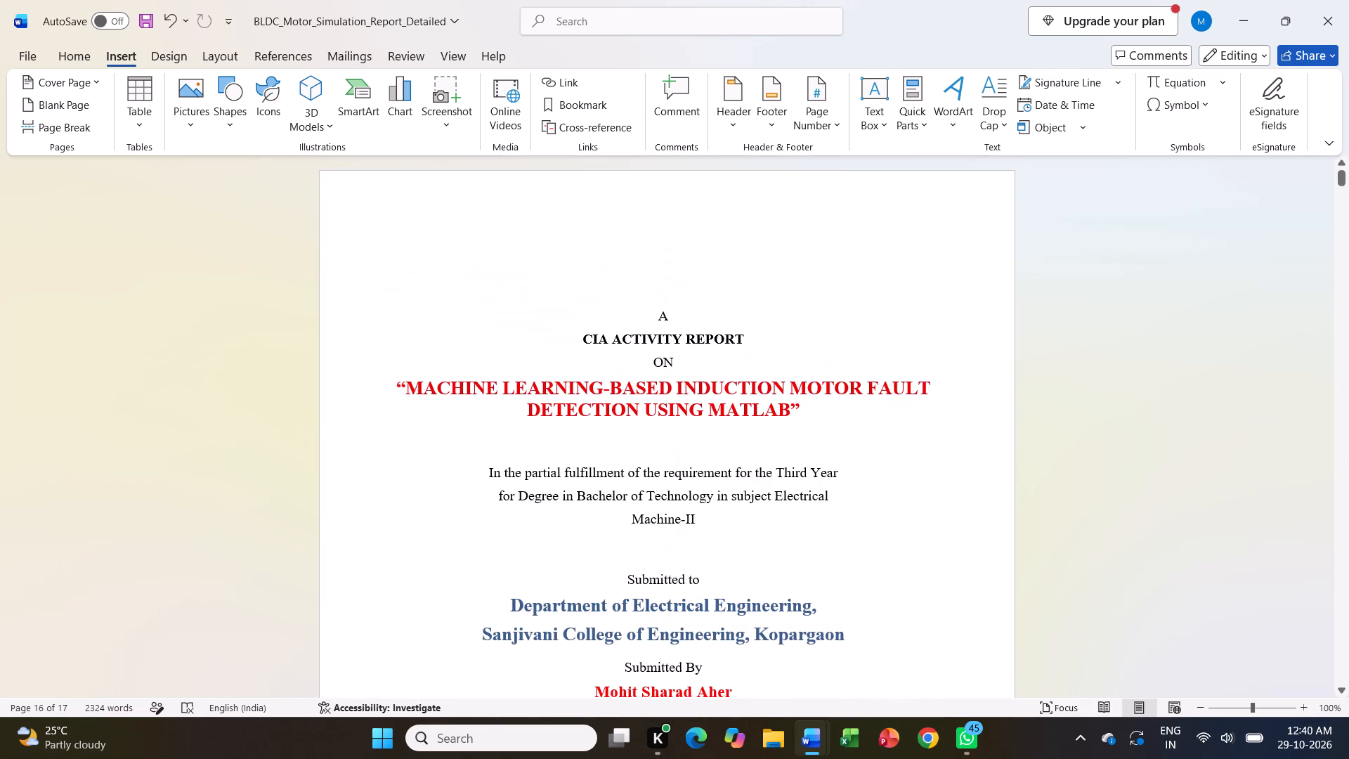
pyautogui.scroll(-8, 1135, 404)
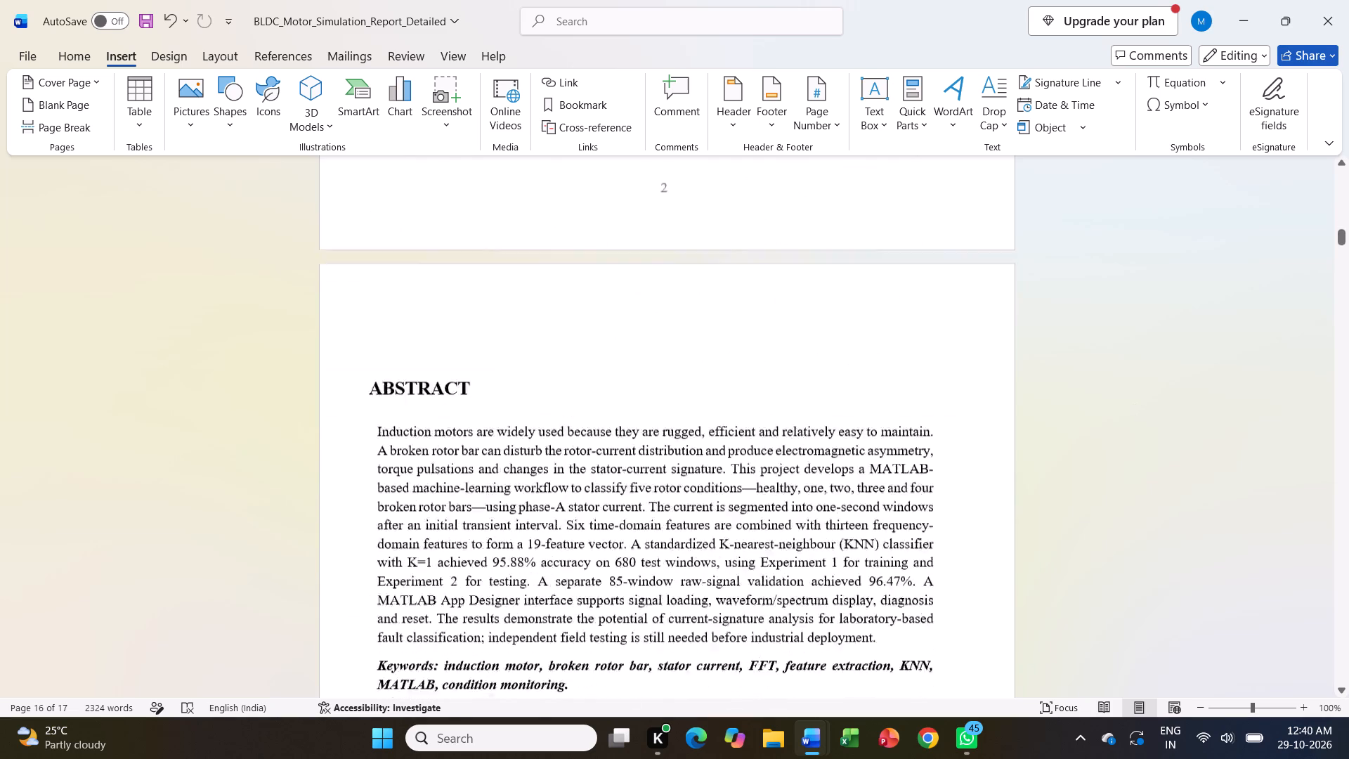
pyautogui.scroll(-6, 1135, 404)
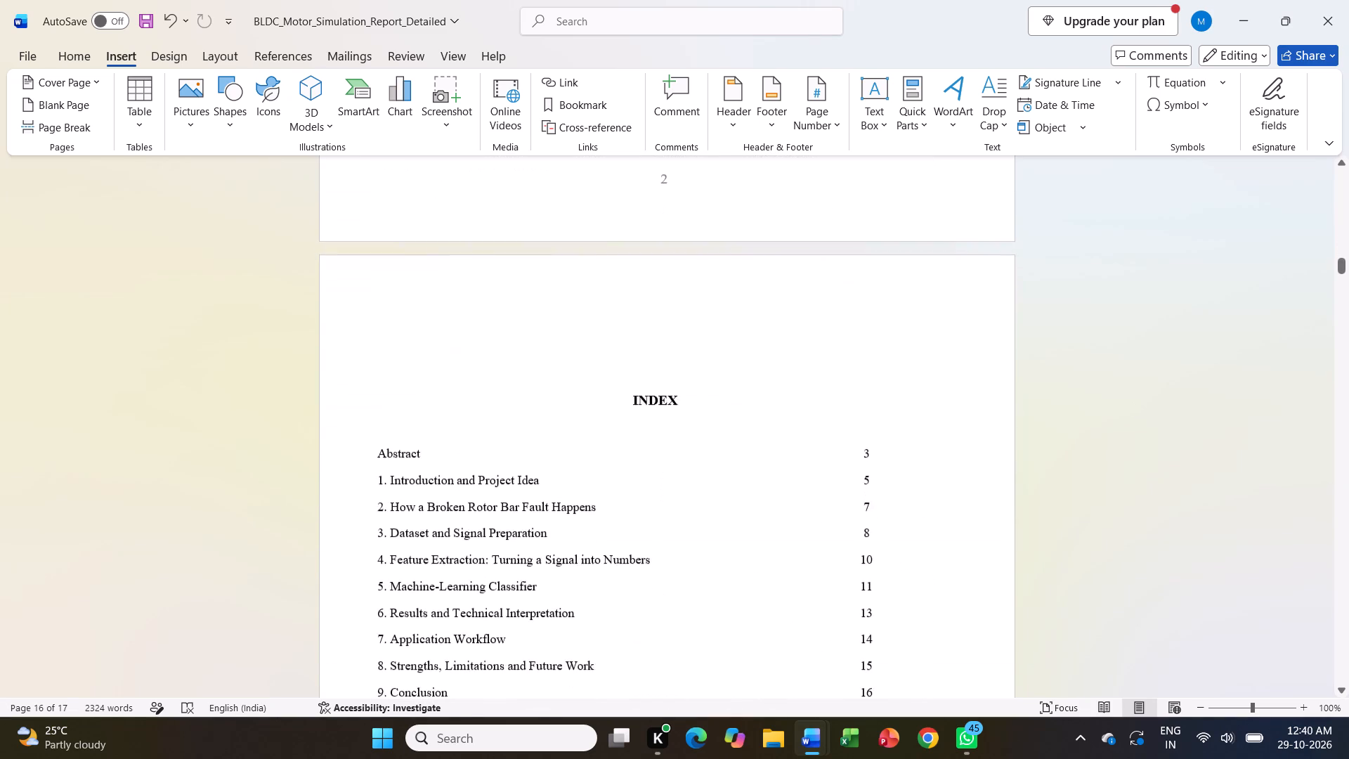
pyautogui.scroll(-5, 1135, 404)
pyautogui.scroll(2, 1135, 404)
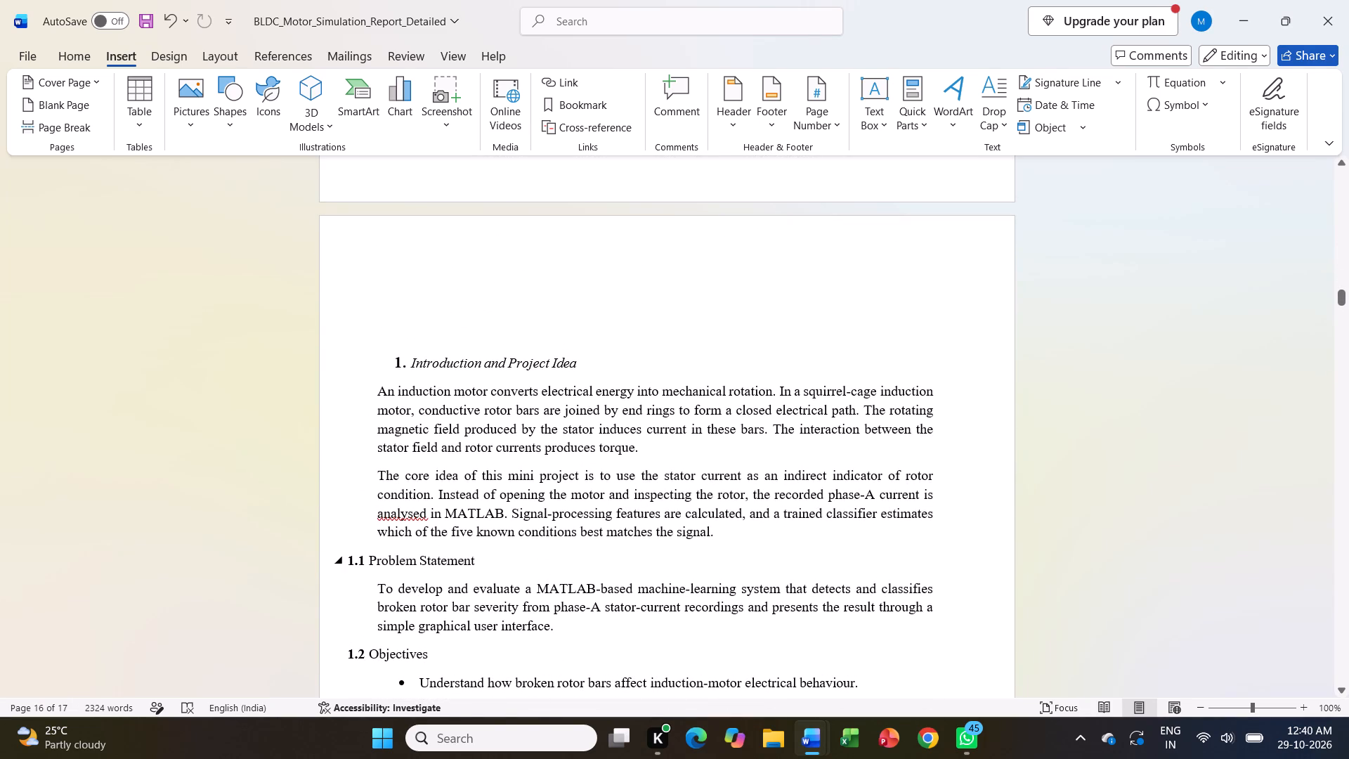